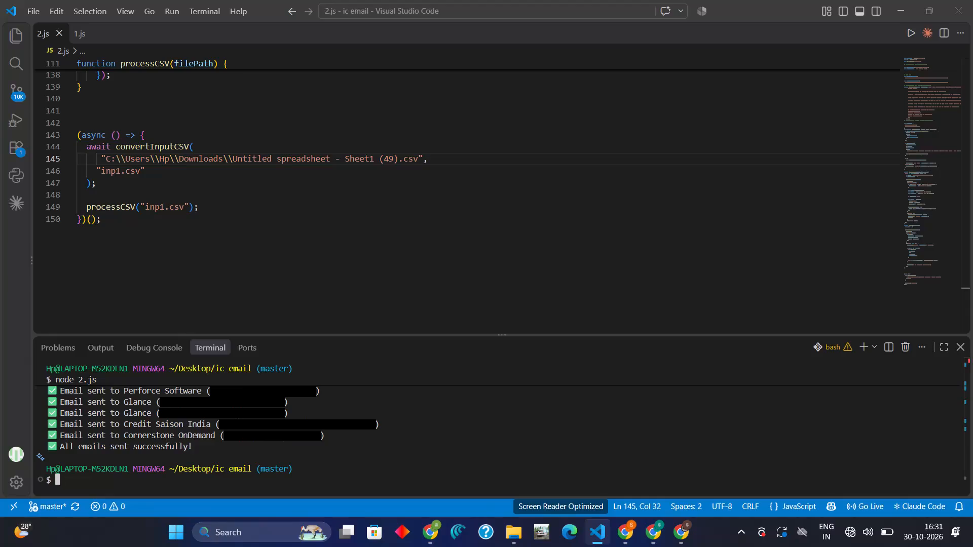
Switch to Chrome and bring up the untitled spreadsheet of company HR contacts whose first entry is Vetic.
{"action": "left_click", "coordinate": [632, 495]}
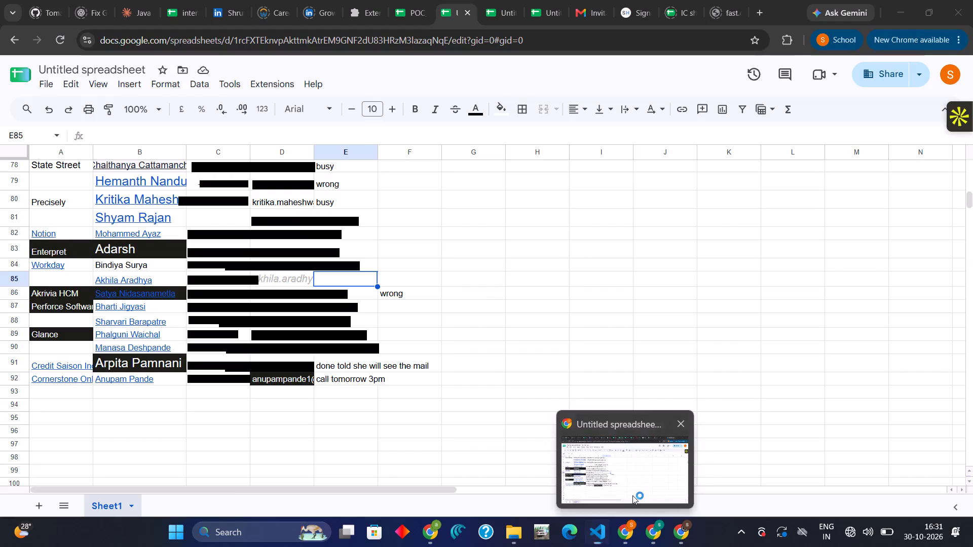
{"action": "left_click", "coordinate": [400, 0]}
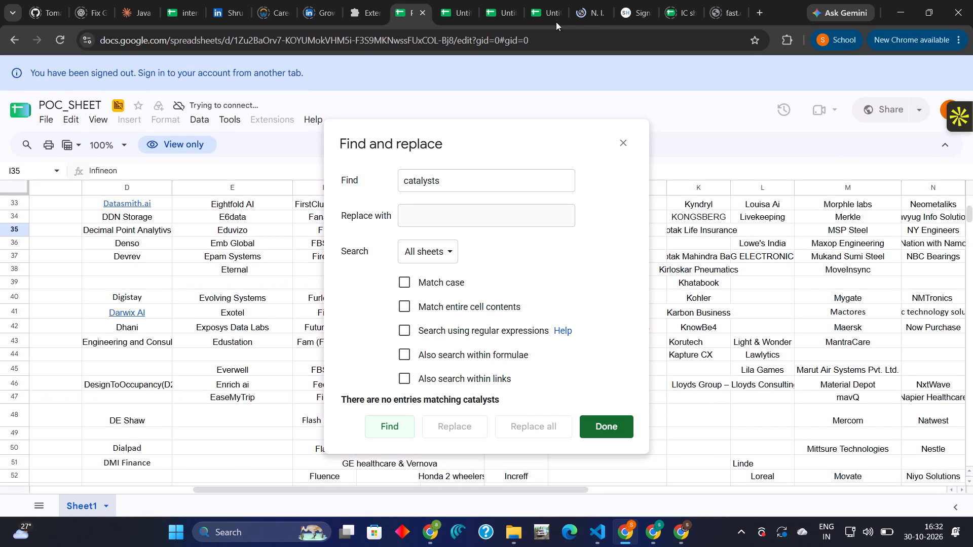
{"action": "left_click", "coordinate": [685, 12]}
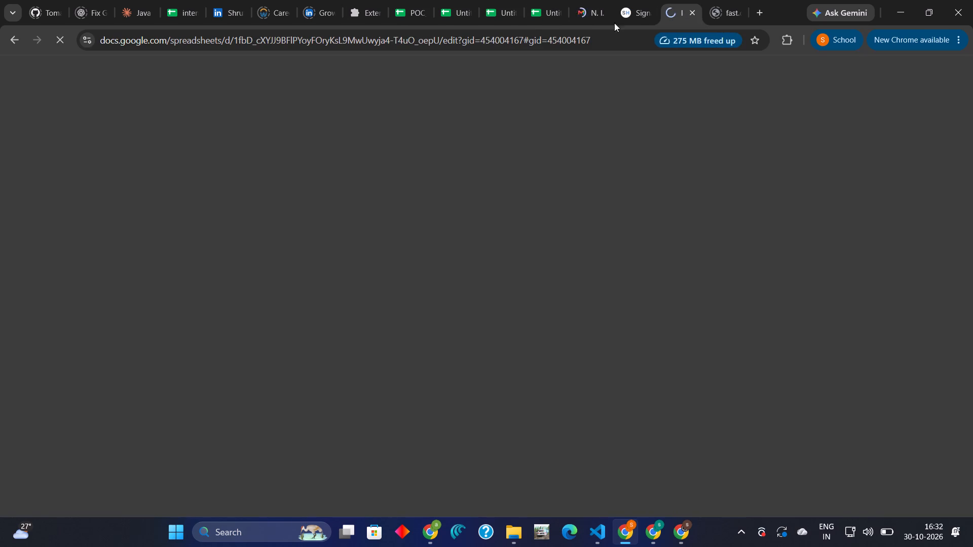
{"action": "left_click", "coordinate": [524, 6]}
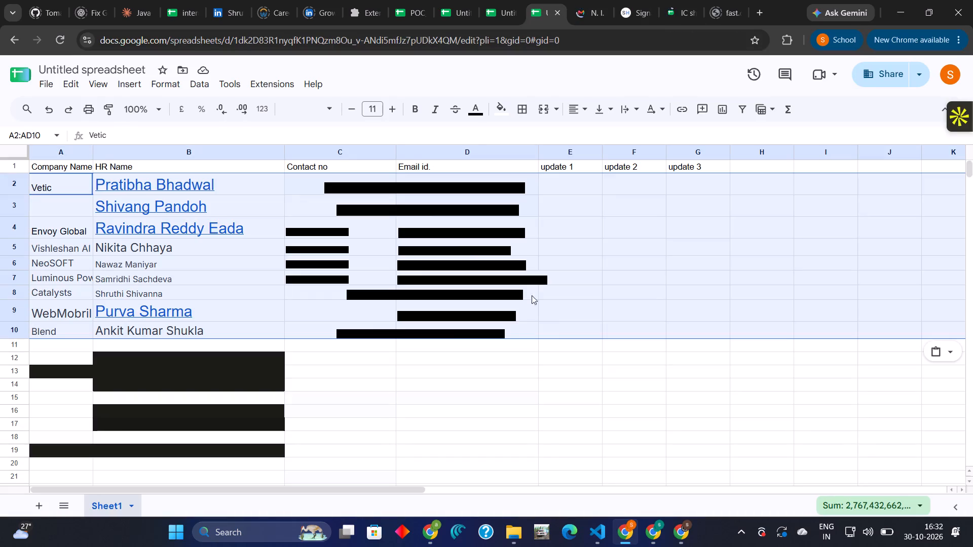
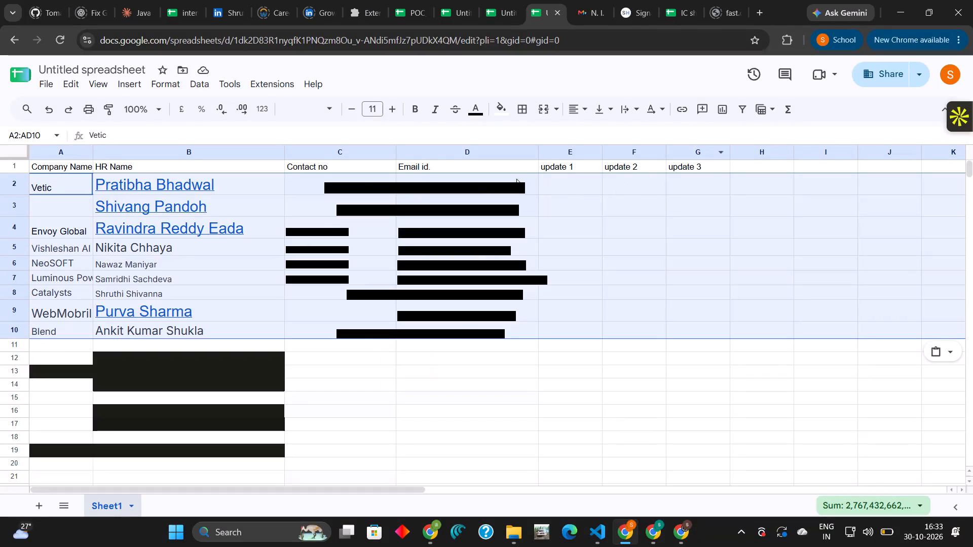
Enter "sent email" in the update 1 column for the Vetic row.
{"action": "left_click", "coordinate": [550, 190]}
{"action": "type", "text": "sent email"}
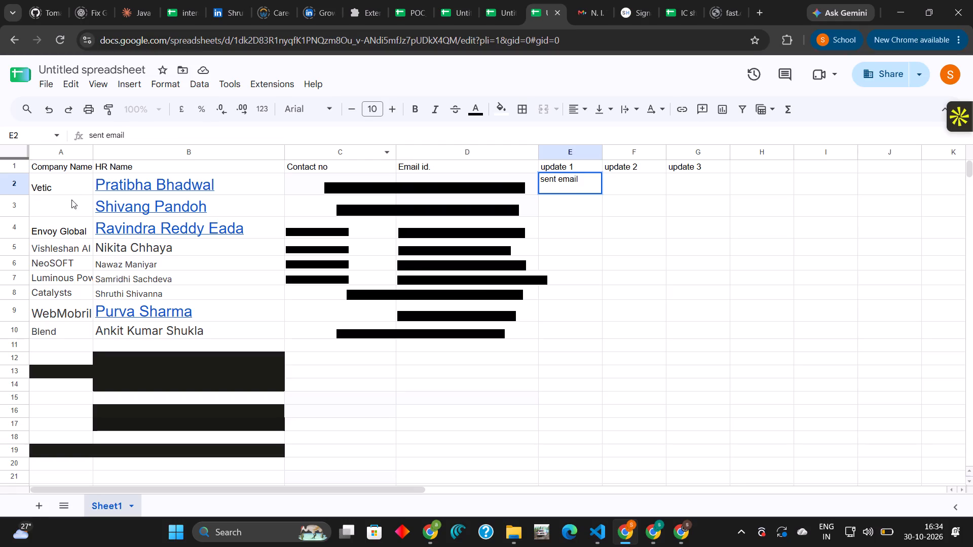
{"action": "left_click_drag", "start_coordinate": [9, 328], "coordinate": [21, 309]}
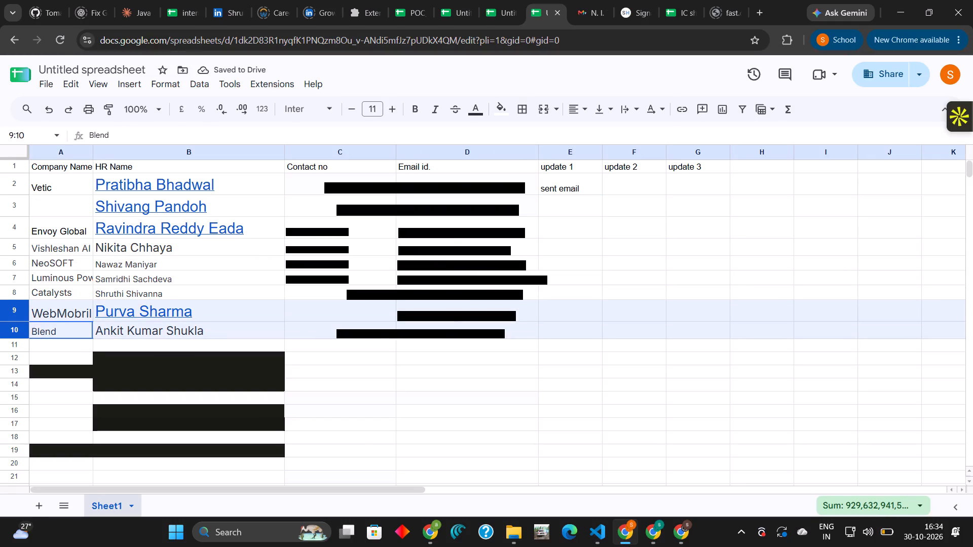
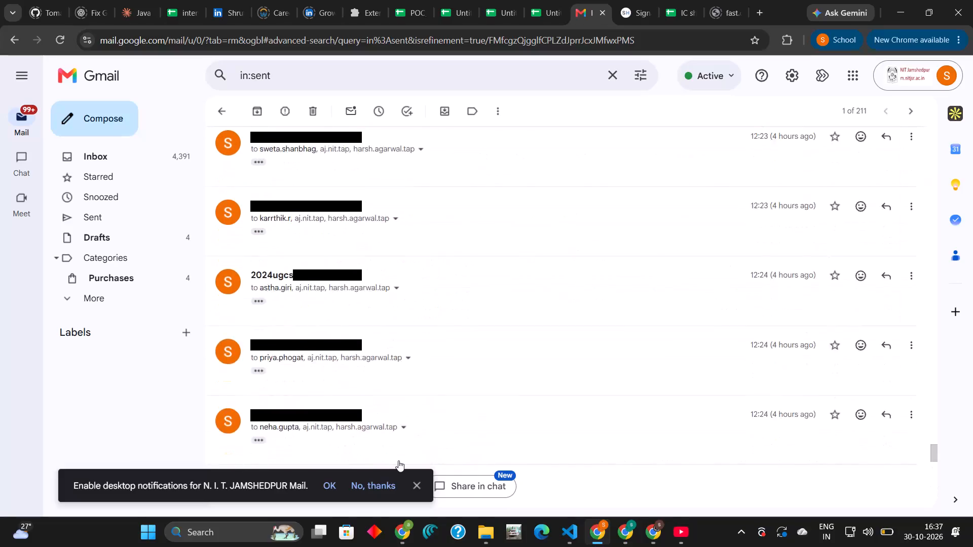
Dismiss the desktop notifications offer and review the sent Vetic recruitment email at the end of the Gmail conversation.
{"action": "left_click", "coordinate": [420, 475]}
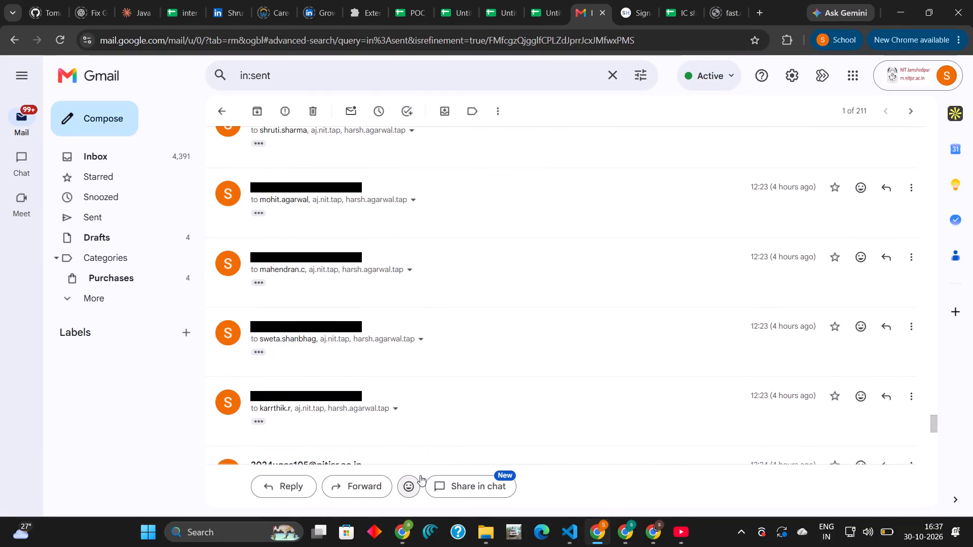
{"action": "scroll", "coordinate": [394, 431], "scroll_direction": "down", "scroll_amount": 11}
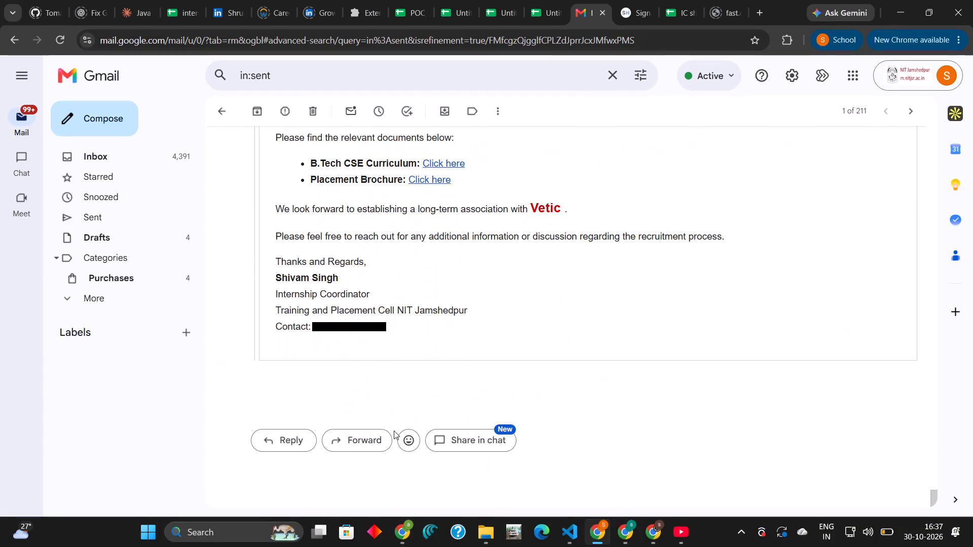
In the HR contacts spreadsheet, enter "call on monday" under update 2 for the Vetic contact in row 2.
{"action": "left_click", "coordinate": [536, 3]}
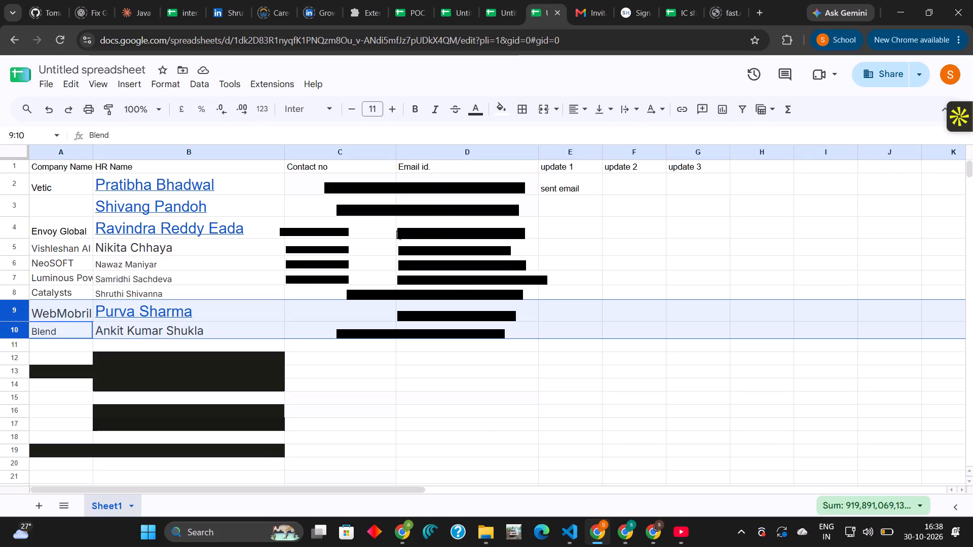
{"action": "left_click", "coordinate": [606, 186]}
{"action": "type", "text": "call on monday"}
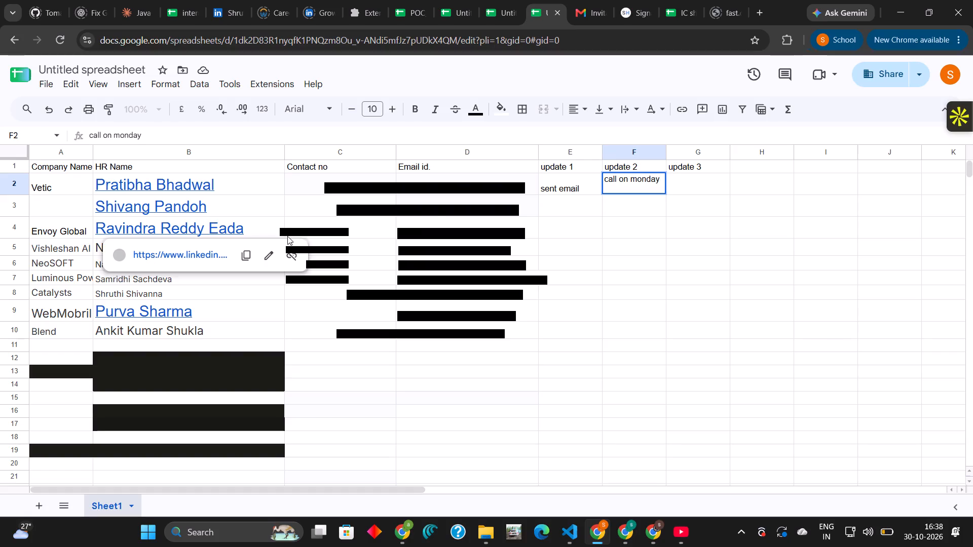
{"action": "left_click", "coordinate": [346, 216]}
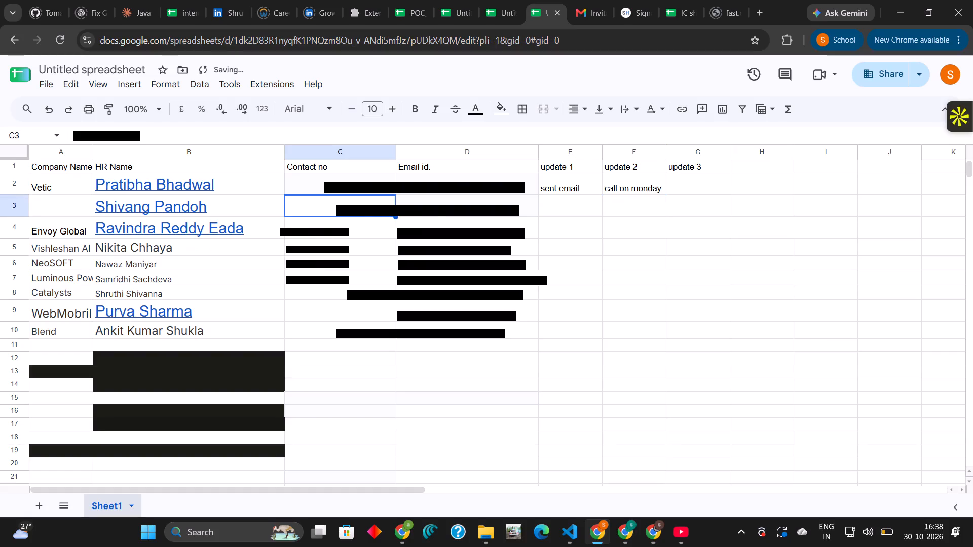
Copy the first Vetic HR contact's name from row 2, search LinkedIn for it and open the matching Vetic profile.
{"action": "left_click", "coordinate": [227, 181]}
{"action": "key", "text": "ctrl+c"}
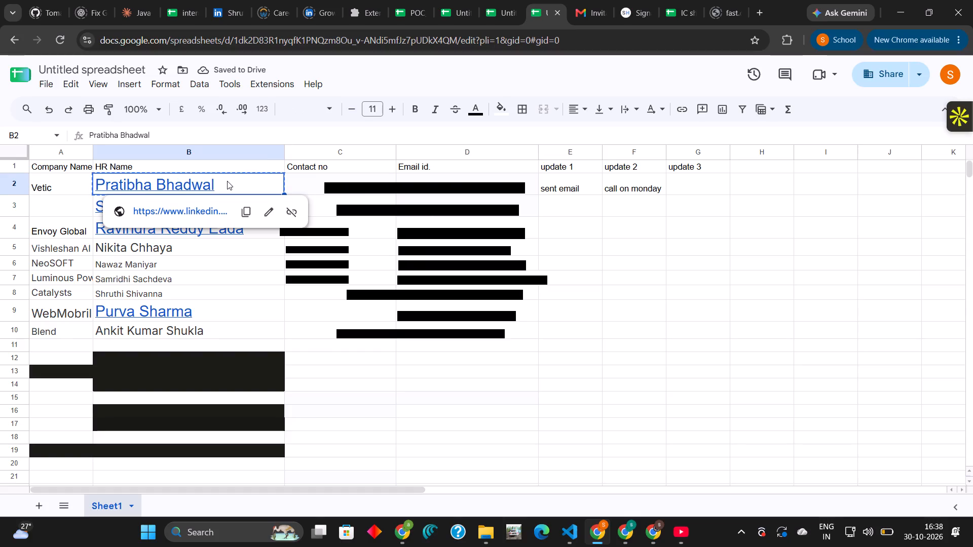
{"action": "left_click", "coordinate": [232, 5]}
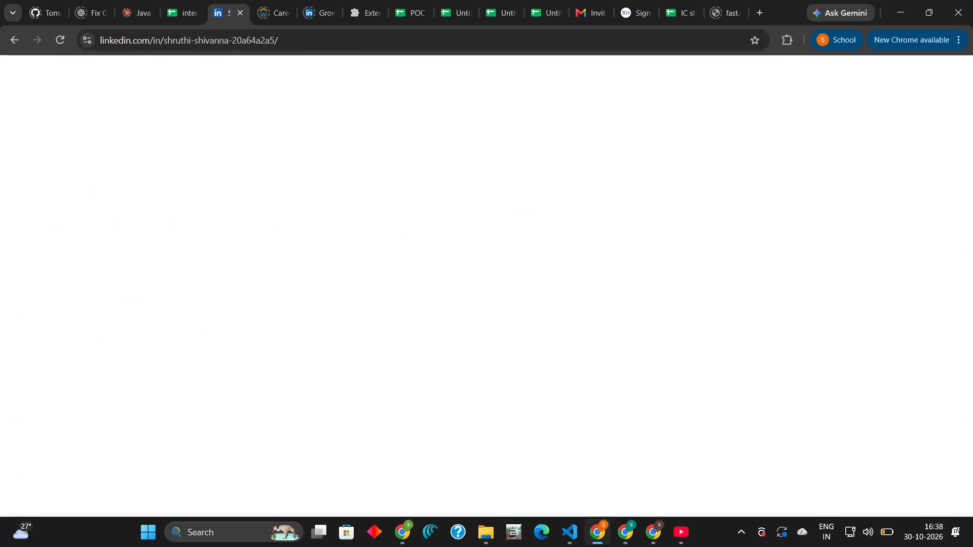
{"action": "left_click", "coordinate": [203, 72]}
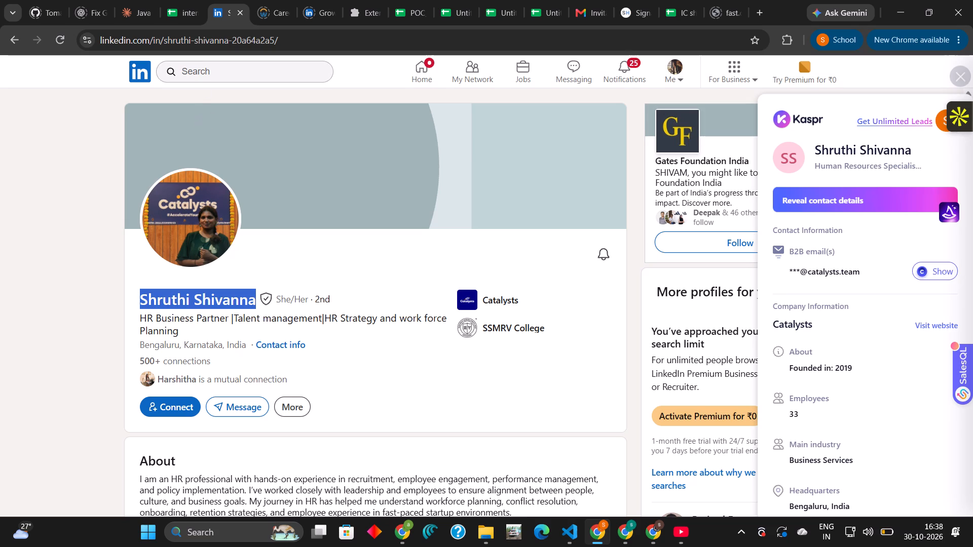
{"action": "key", "text": "ctrl+v"}
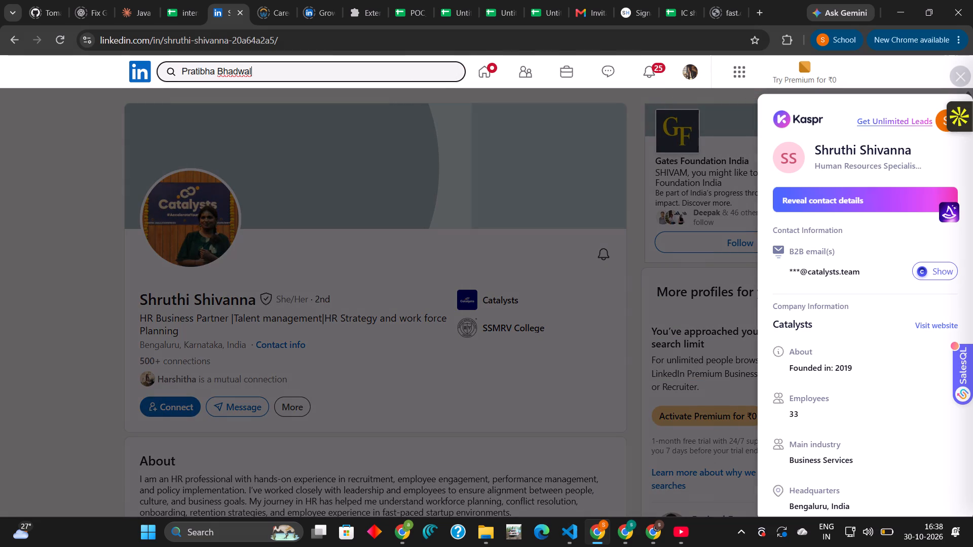
{"action": "key", "text": "space"}
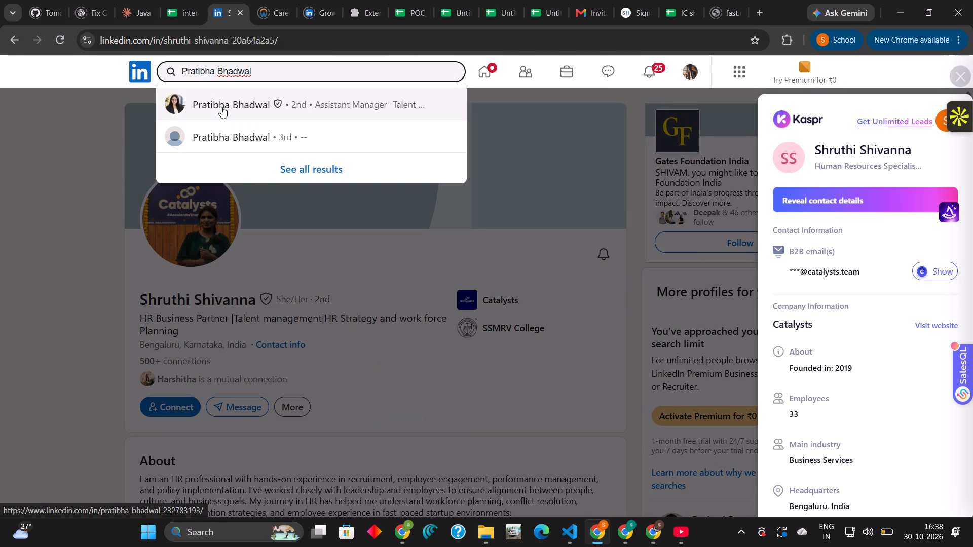
{"action": "left_click", "coordinate": [221, 107]}
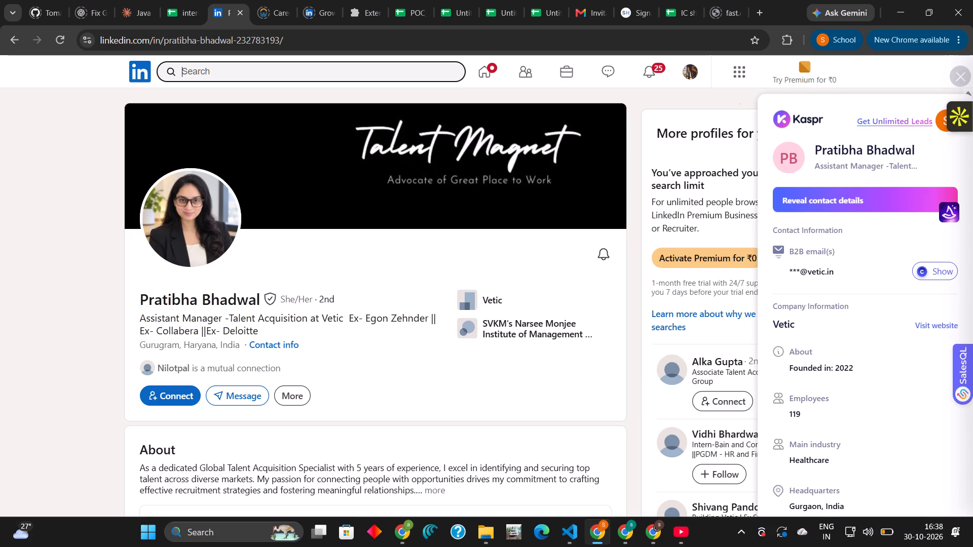
Examine the first Vetic contact's LinkedIn profile, including the photo, recent hiring posts and work experience.
{"action": "left_click", "coordinate": [198, 228]}
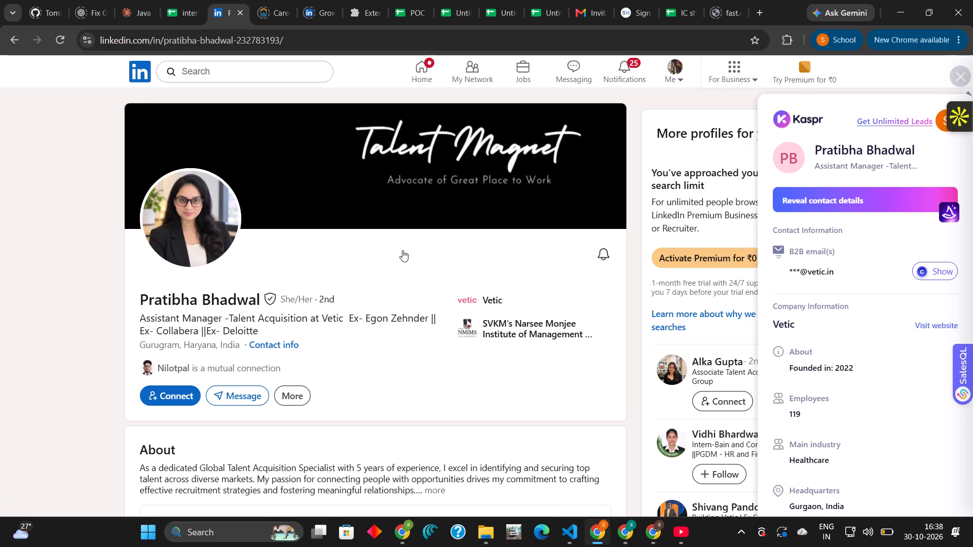
{"action": "scroll", "coordinate": [402, 250], "scroll_direction": "down", "scroll_amount": 4}
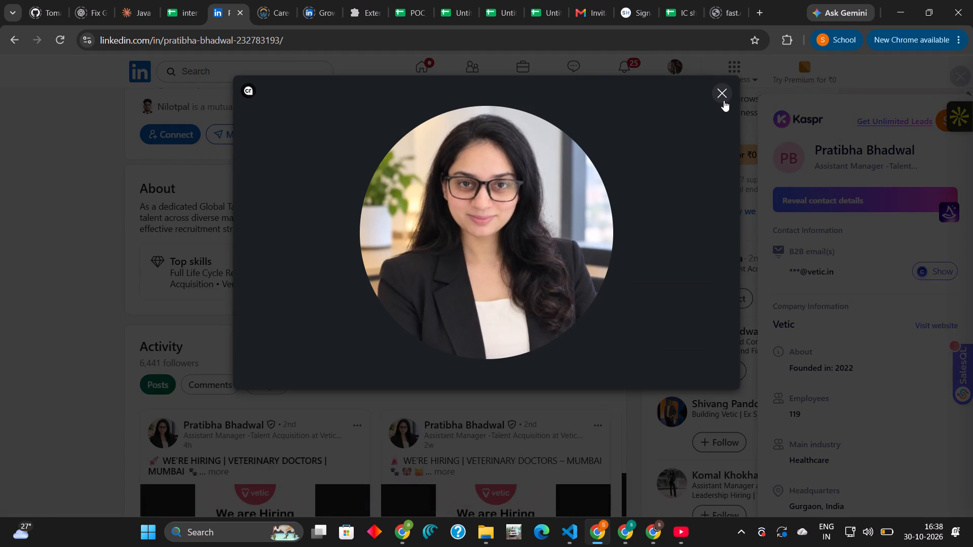
{"action": "left_click", "coordinate": [724, 100]}
{"action": "scroll", "coordinate": [409, 364], "scroll_direction": "down", "scroll_amount": 3}
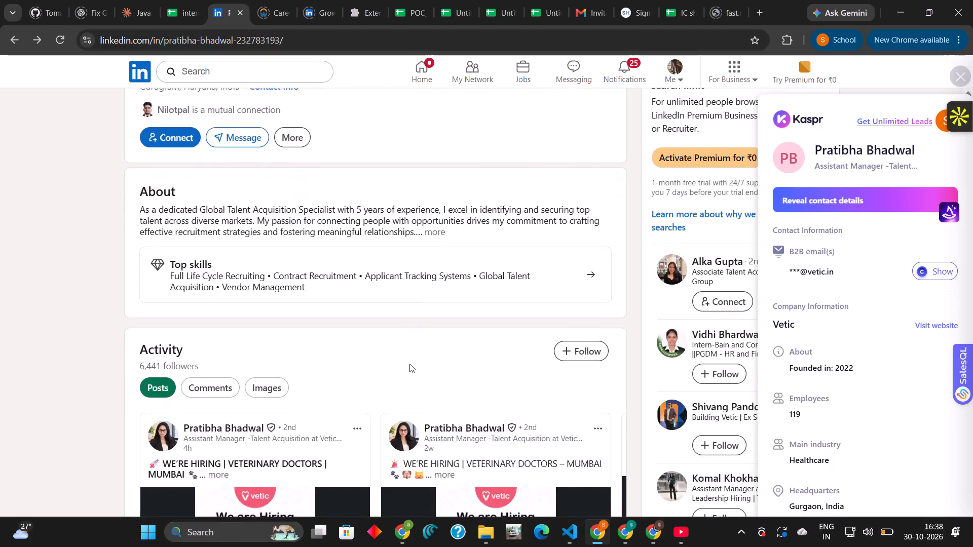
{"action": "scroll", "coordinate": [409, 364], "scroll_direction": "down", "scroll_amount": 2}
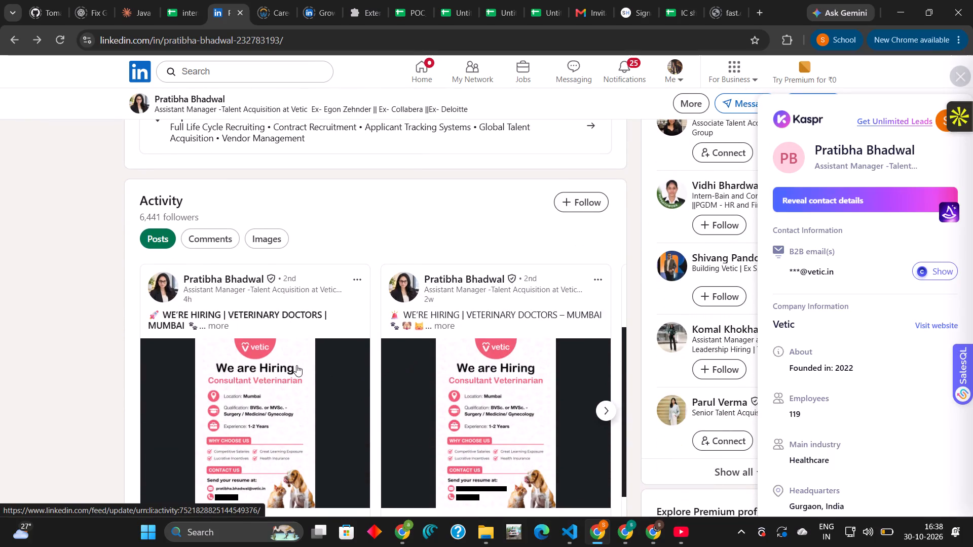
{"action": "scroll", "coordinate": [296, 365], "scroll_direction": "left", "scroll_amount": 1}
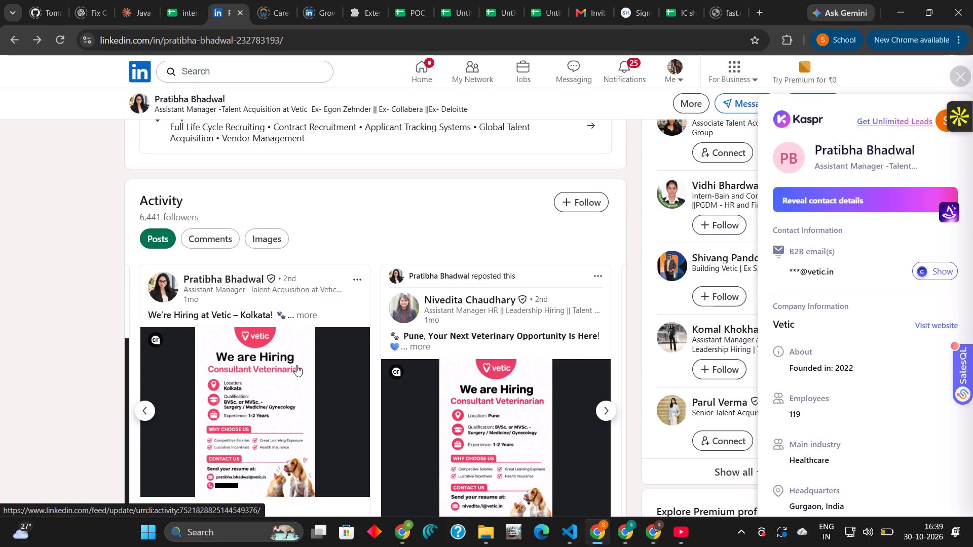
{"action": "scroll", "coordinate": [296, 365], "scroll_direction": "down", "scroll_amount": 5}
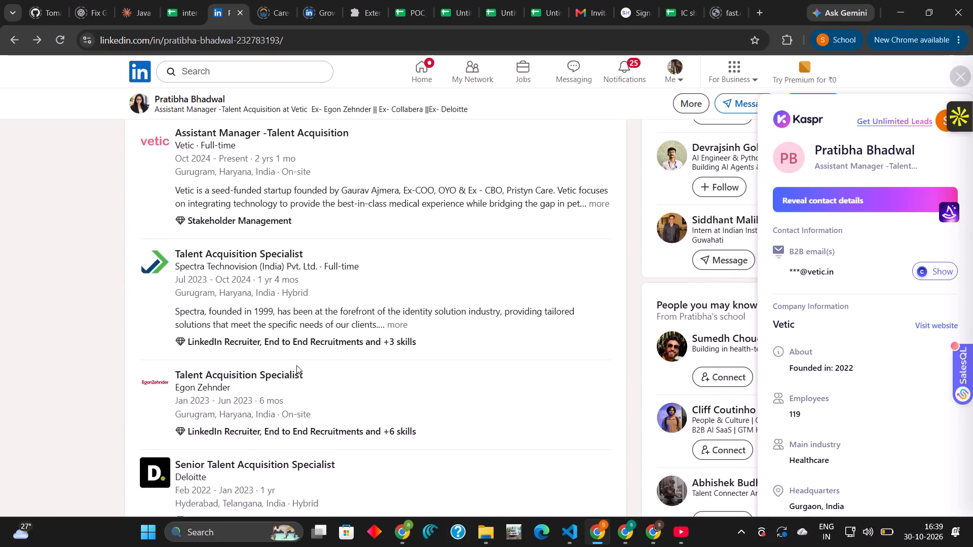
{"action": "scroll", "coordinate": [296, 365], "scroll_direction": "down", "scroll_amount": 2}
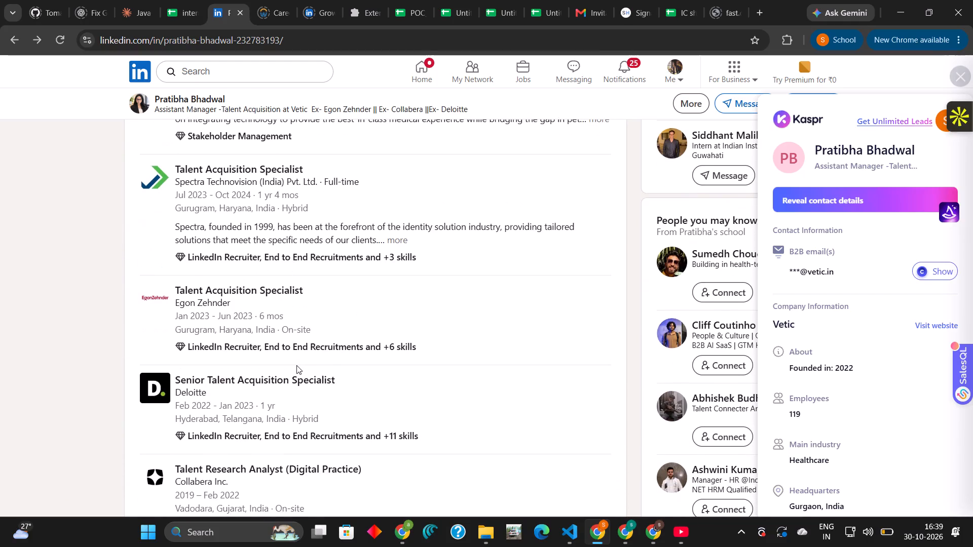
{"action": "scroll", "coordinate": [296, 365], "scroll_direction": "down", "scroll_amount": 2}
{"action": "scroll", "coordinate": [296, 365], "scroll_direction": "up", "scroll_amount": 4}
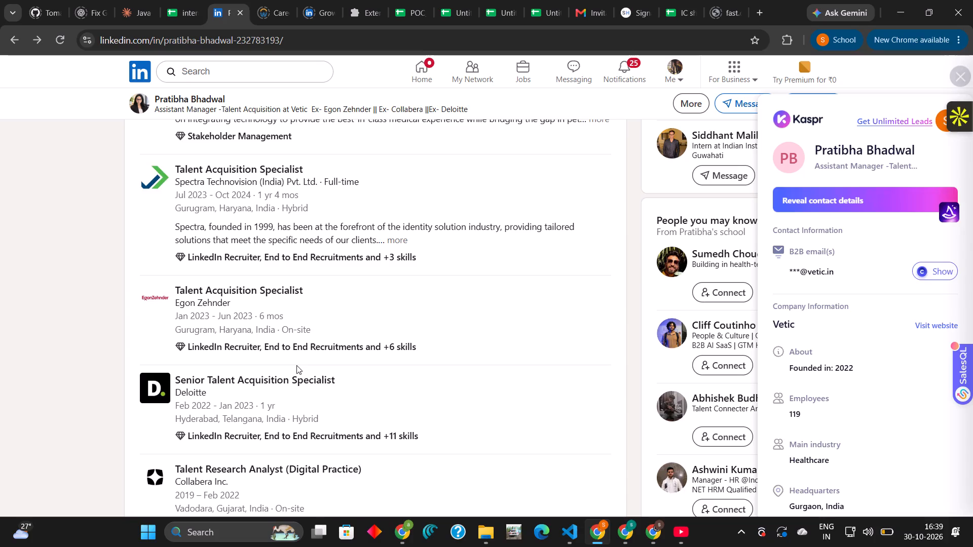
{"action": "scroll", "coordinate": [296, 365], "scroll_direction": "up", "scroll_amount": 7}
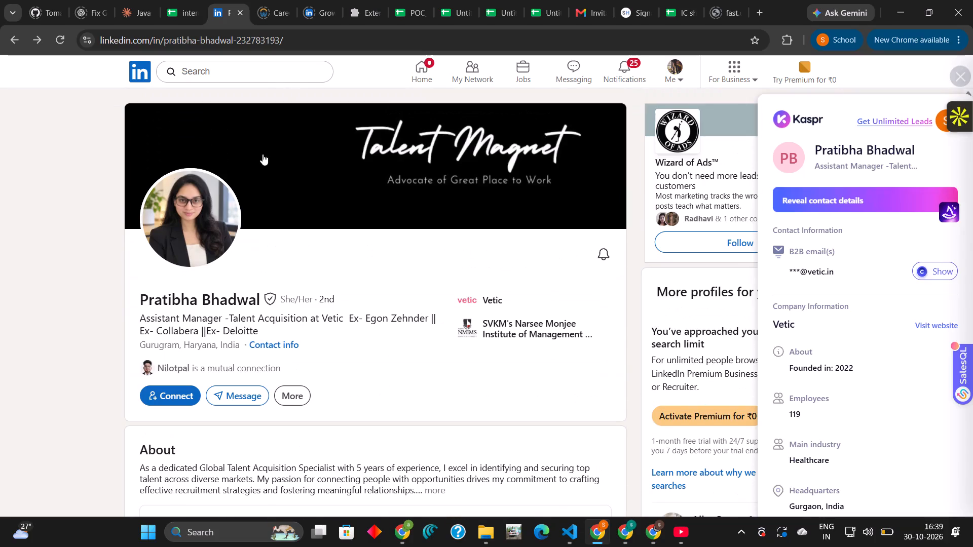
Copy the second Vetic HR contact's name from row 950 of the internship data spreadsheet and open that person's LinkedIn profile.
{"action": "left_click", "coordinate": [182, 0]}
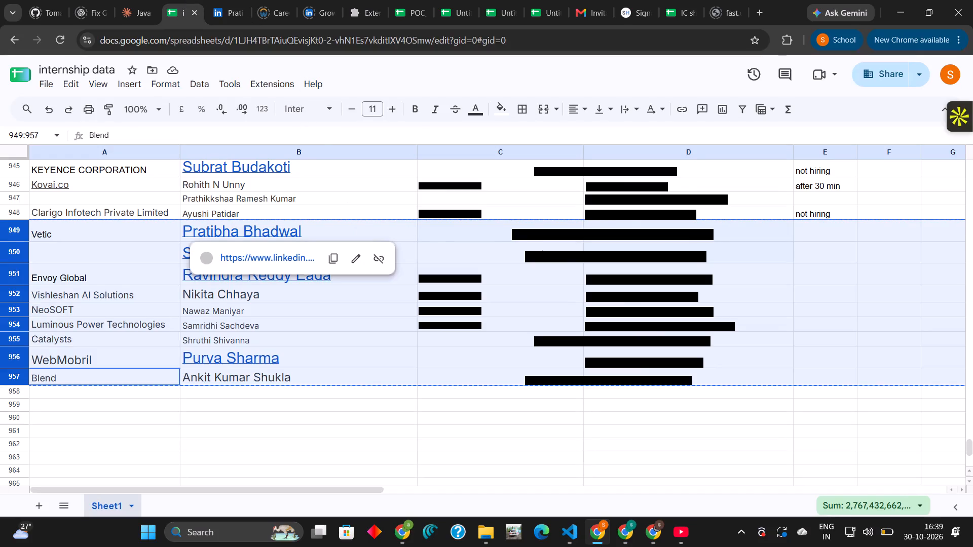
{"action": "left_click", "coordinate": [324, 255]}
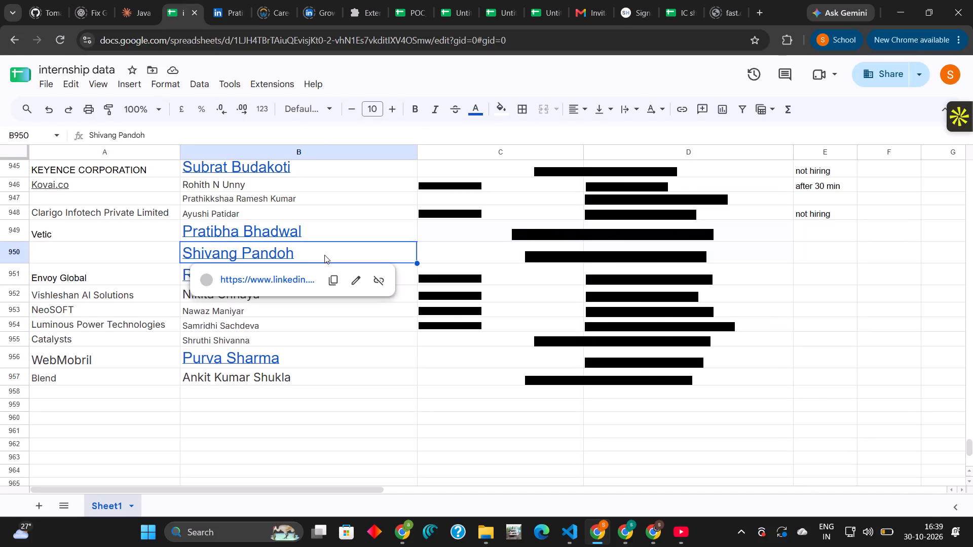
{"action": "key", "text": "ctrl+c"}
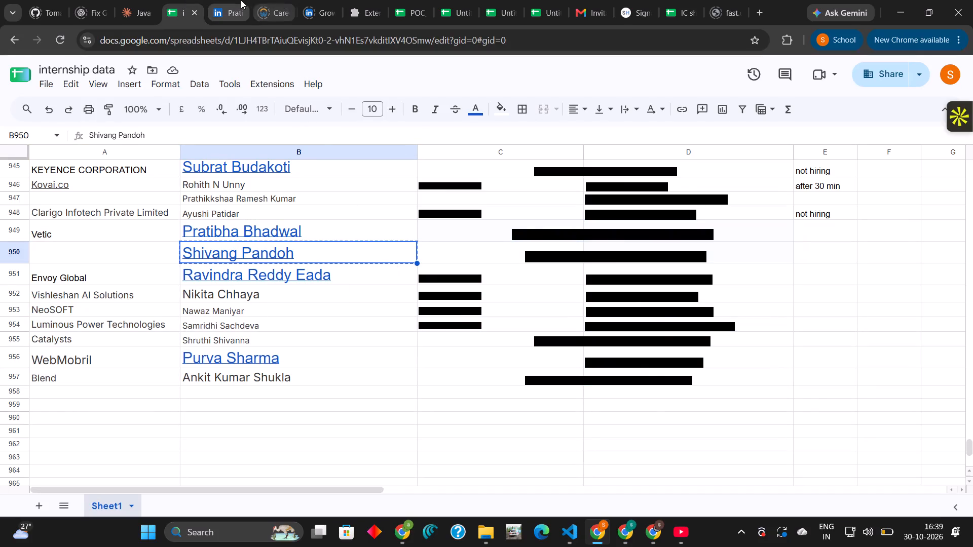
{"action": "left_click", "coordinate": [218, 0]}
{"action": "left_click", "coordinate": [197, 79]}
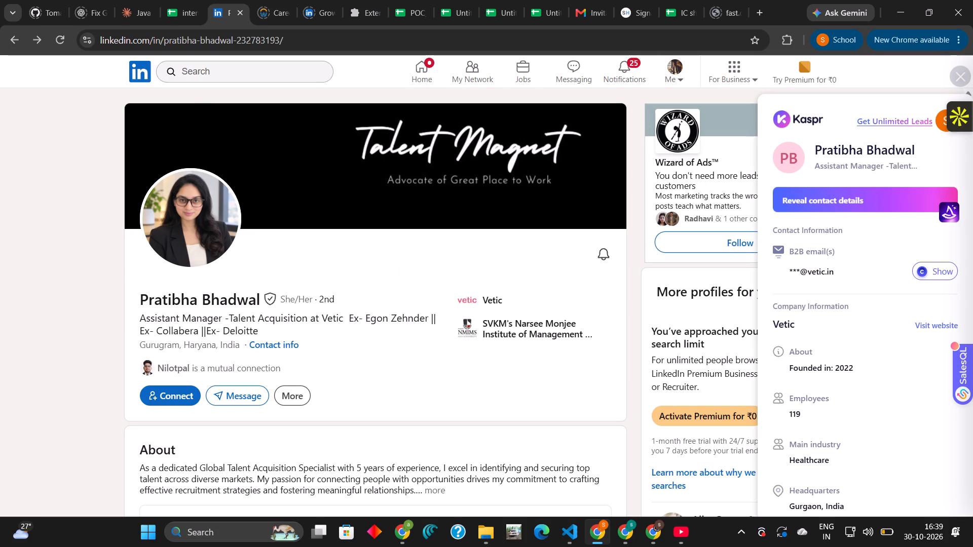
{"action": "key", "text": "ctrl+v"}
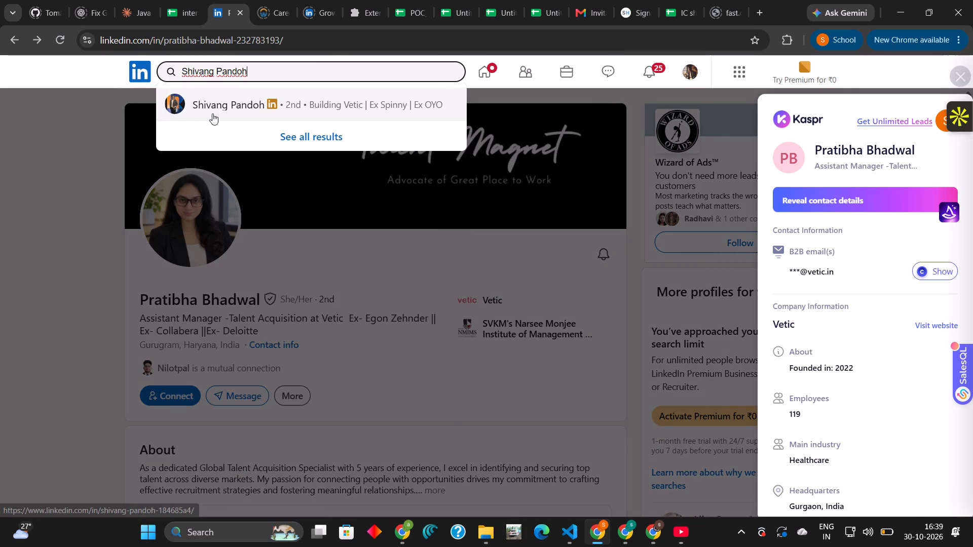
{"action": "left_click", "coordinate": [211, 107]}
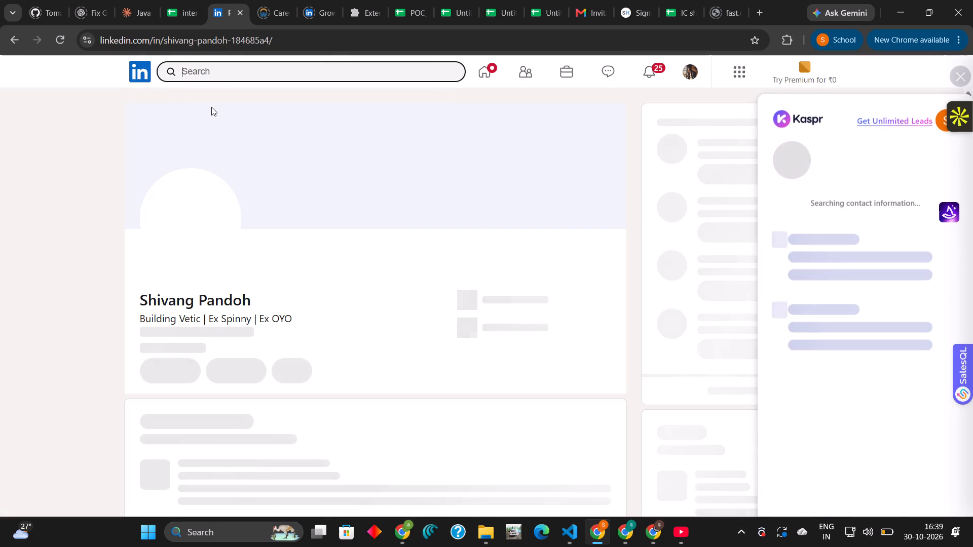
Examine the second Vetic contact's work experience and list of mutual connections on LinkedIn, then close the connections list.
{"action": "scroll", "coordinate": [254, 330], "scroll_direction": "down", "scroll_amount": 3}
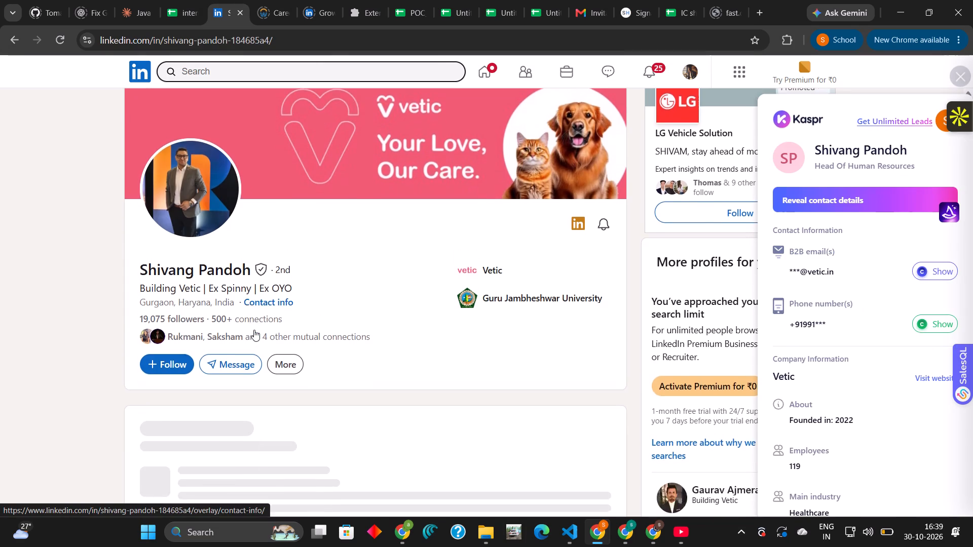
{"action": "scroll", "coordinate": [254, 330], "scroll_direction": "down", "scroll_amount": 3}
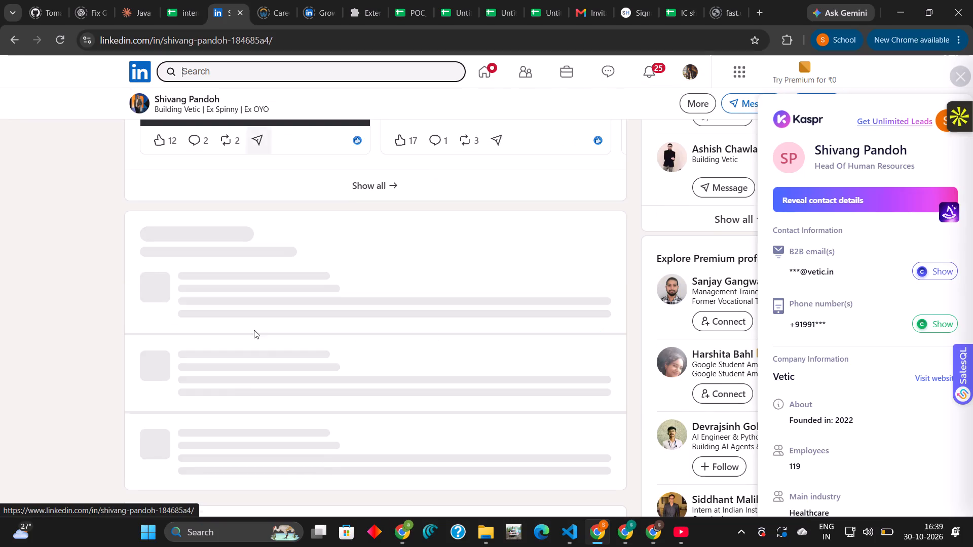
{"action": "left_click", "coordinate": [254, 330]}
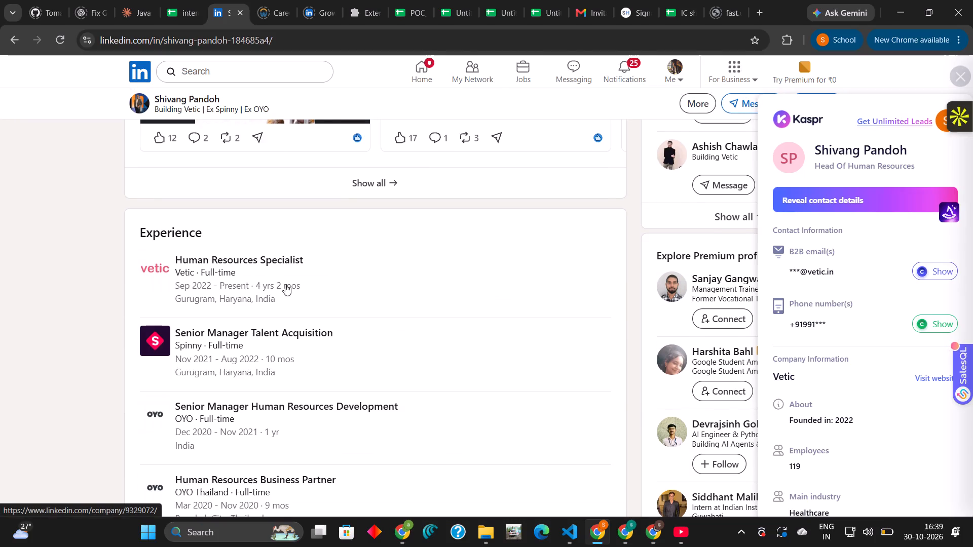
{"action": "scroll", "coordinate": [283, 299], "scroll_direction": "up", "scroll_amount": 5}
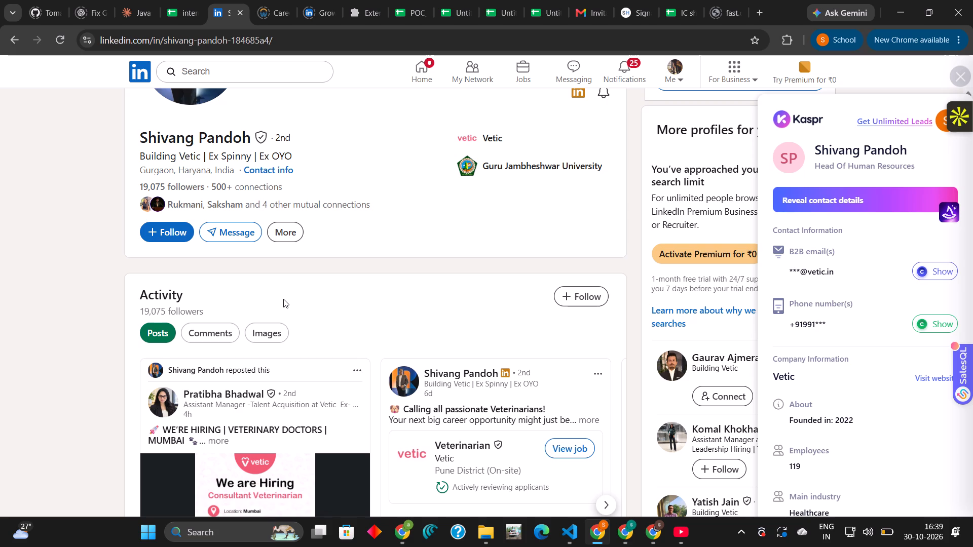
{"action": "scroll", "coordinate": [498, 471], "scroll_direction": "up", "scroll_amount": 5}
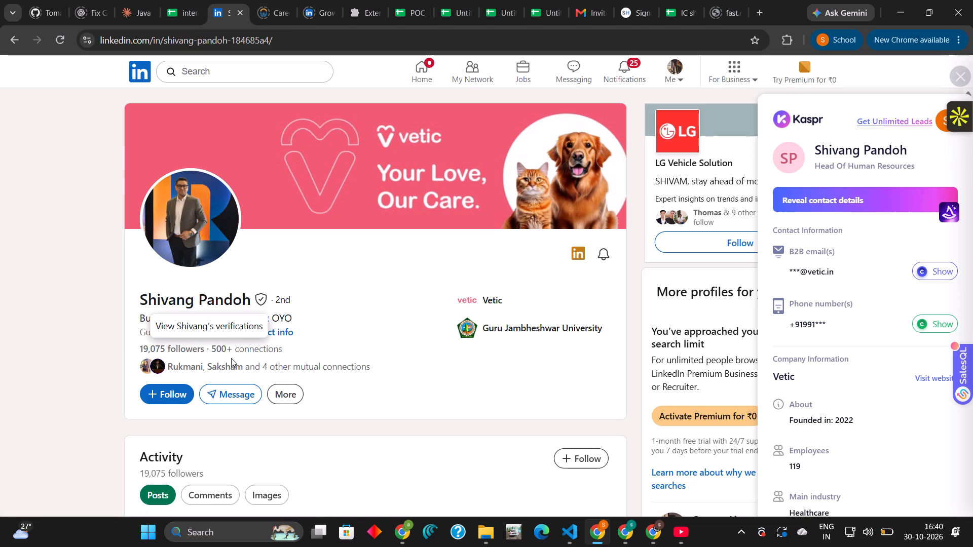
{"action": "left_click", "coordinate": [284, 367]}
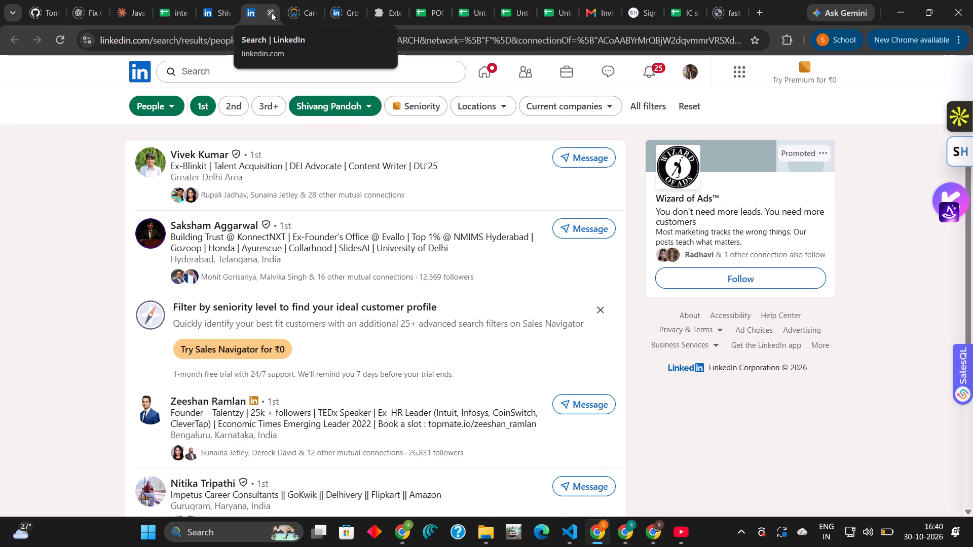
{"action": "left_click", "coordinate": [271, 12]}
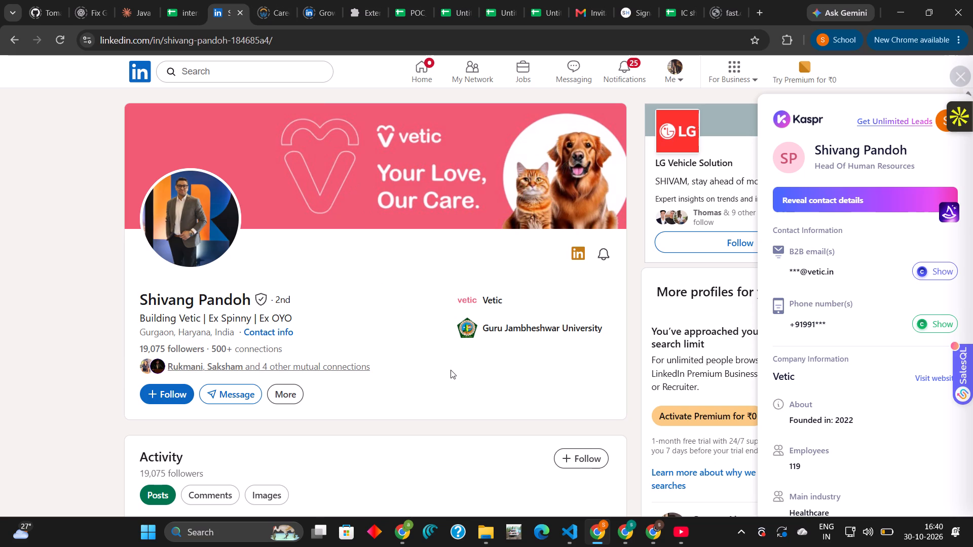
Return to the untitled HR contact spreadsheet and select the second Vetic contact's number in C3.
{"action": "left_click", "coordinate": [545, 0]}
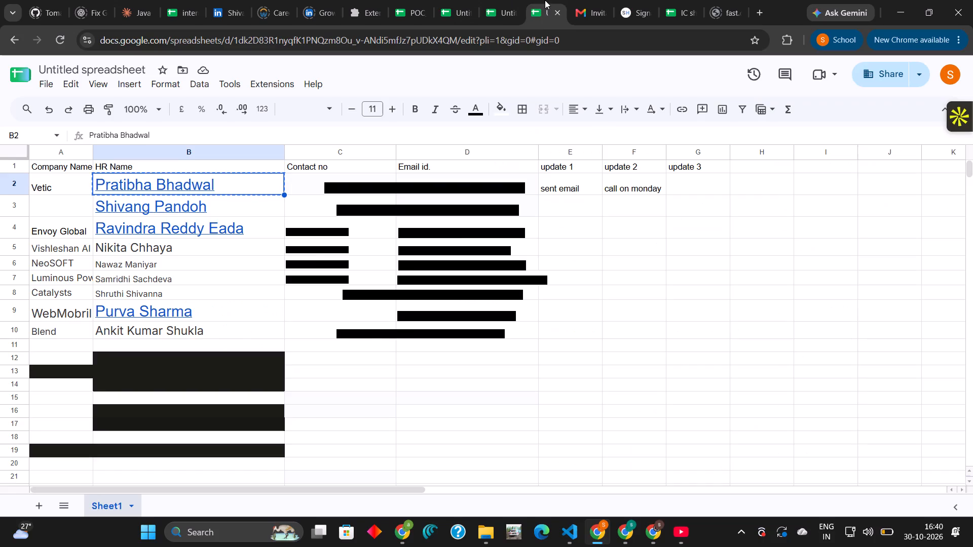
{"action": "left_click", "coordinate": [356, 213]}
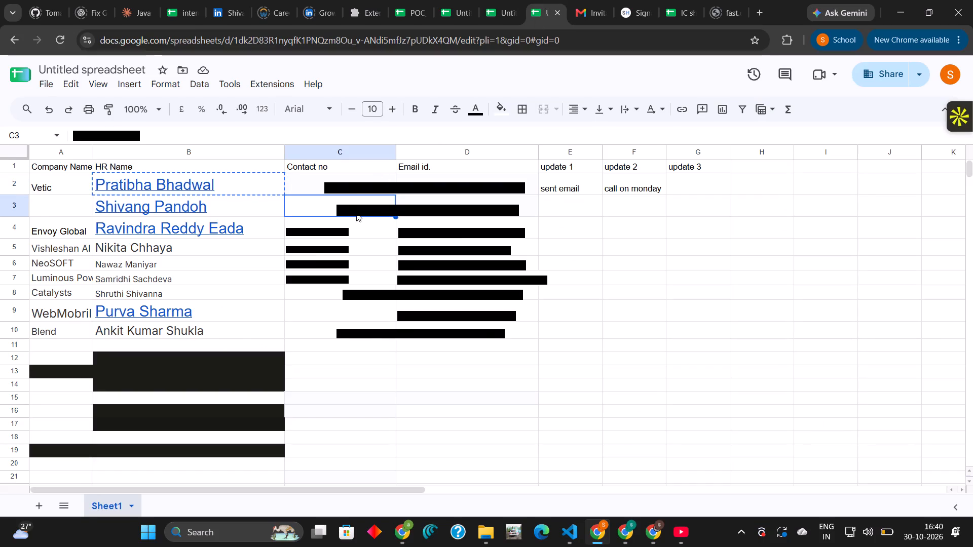
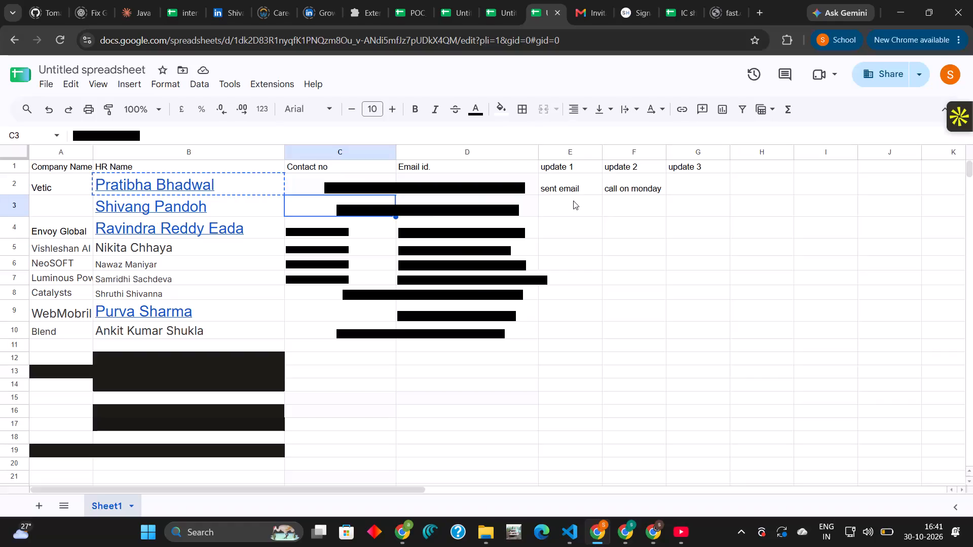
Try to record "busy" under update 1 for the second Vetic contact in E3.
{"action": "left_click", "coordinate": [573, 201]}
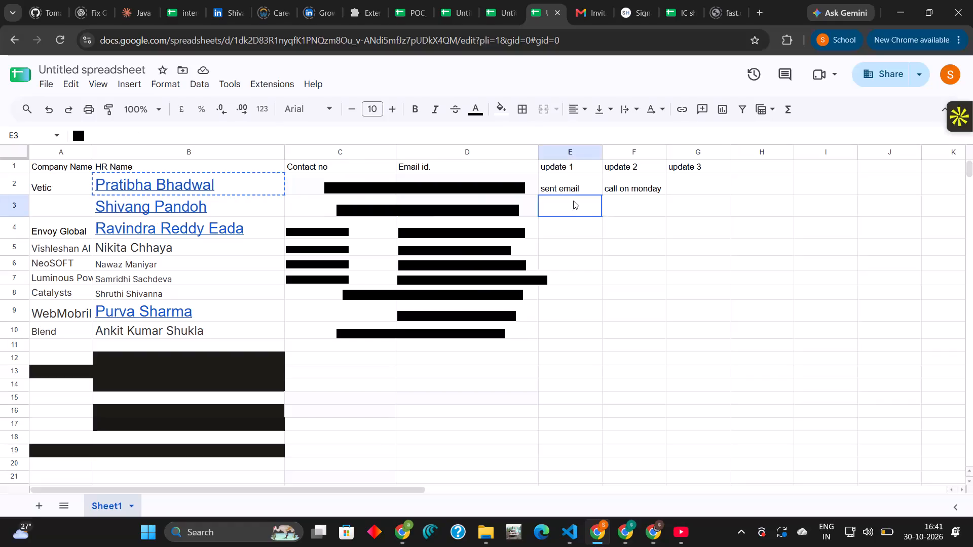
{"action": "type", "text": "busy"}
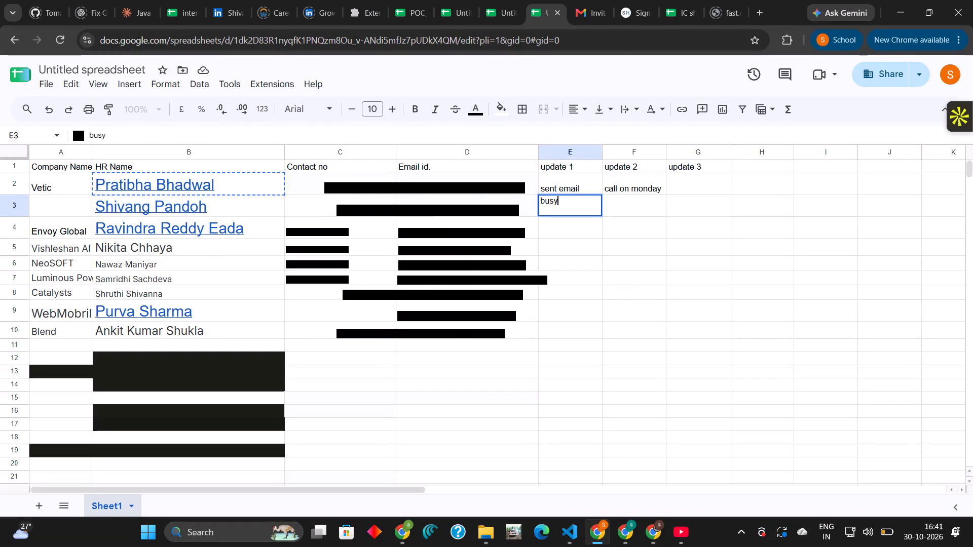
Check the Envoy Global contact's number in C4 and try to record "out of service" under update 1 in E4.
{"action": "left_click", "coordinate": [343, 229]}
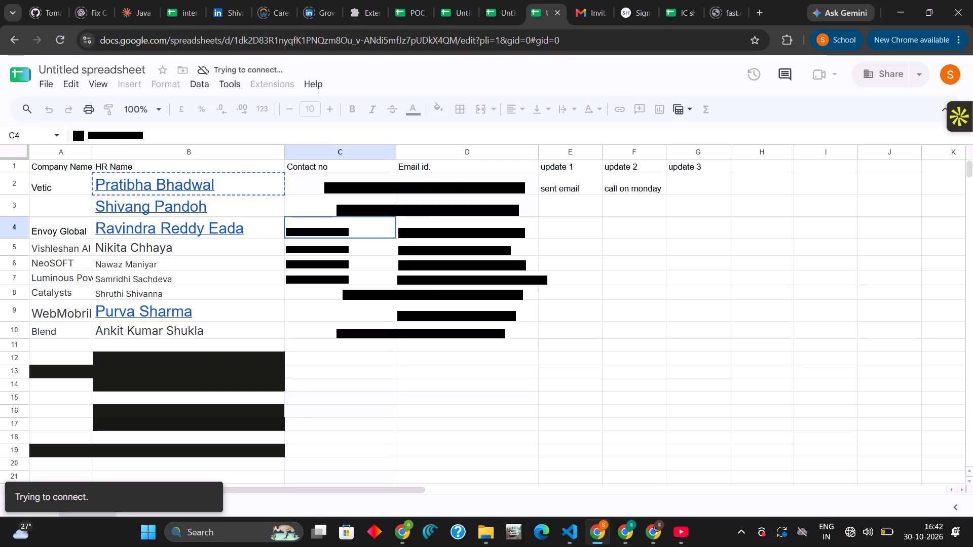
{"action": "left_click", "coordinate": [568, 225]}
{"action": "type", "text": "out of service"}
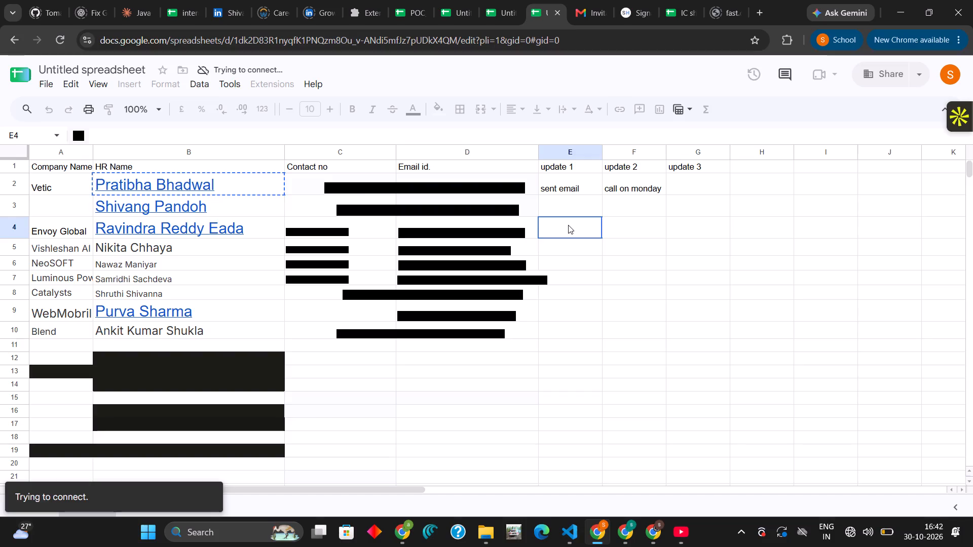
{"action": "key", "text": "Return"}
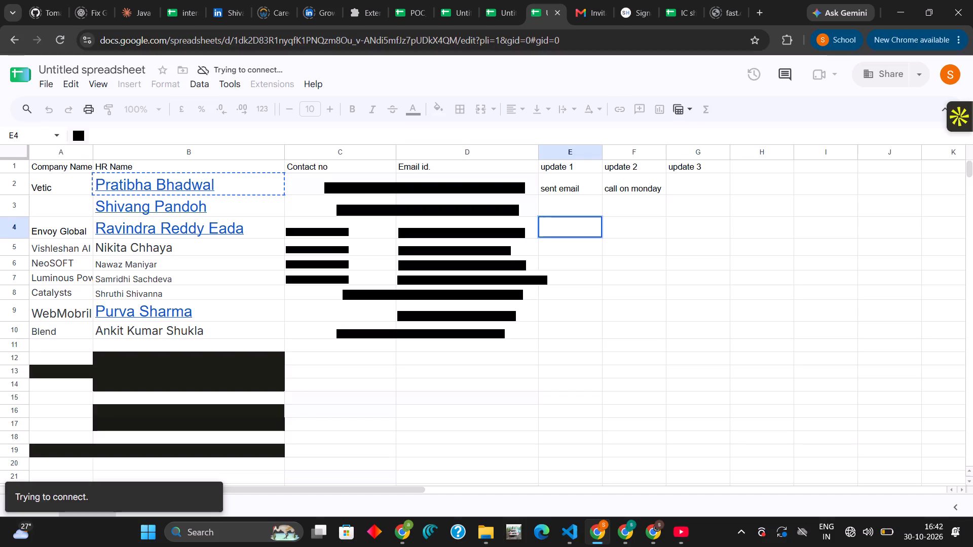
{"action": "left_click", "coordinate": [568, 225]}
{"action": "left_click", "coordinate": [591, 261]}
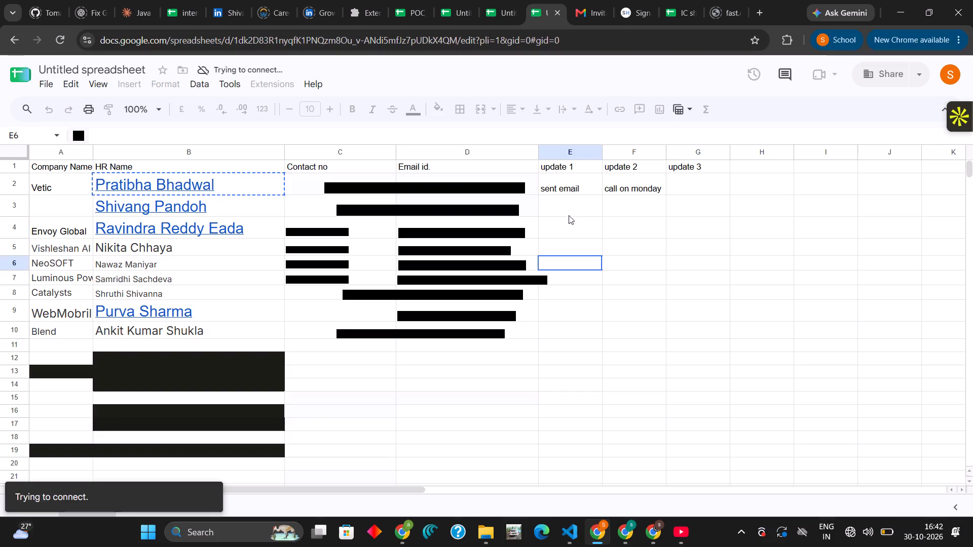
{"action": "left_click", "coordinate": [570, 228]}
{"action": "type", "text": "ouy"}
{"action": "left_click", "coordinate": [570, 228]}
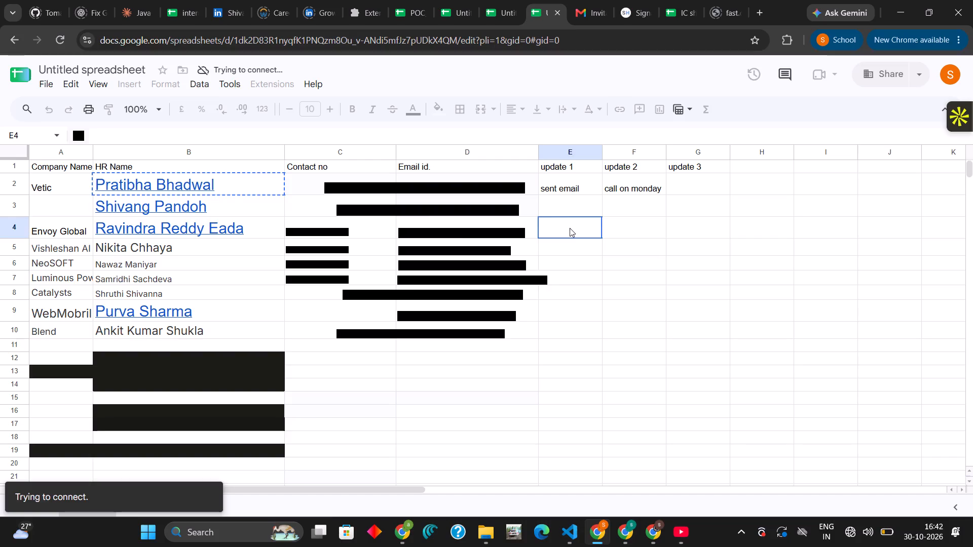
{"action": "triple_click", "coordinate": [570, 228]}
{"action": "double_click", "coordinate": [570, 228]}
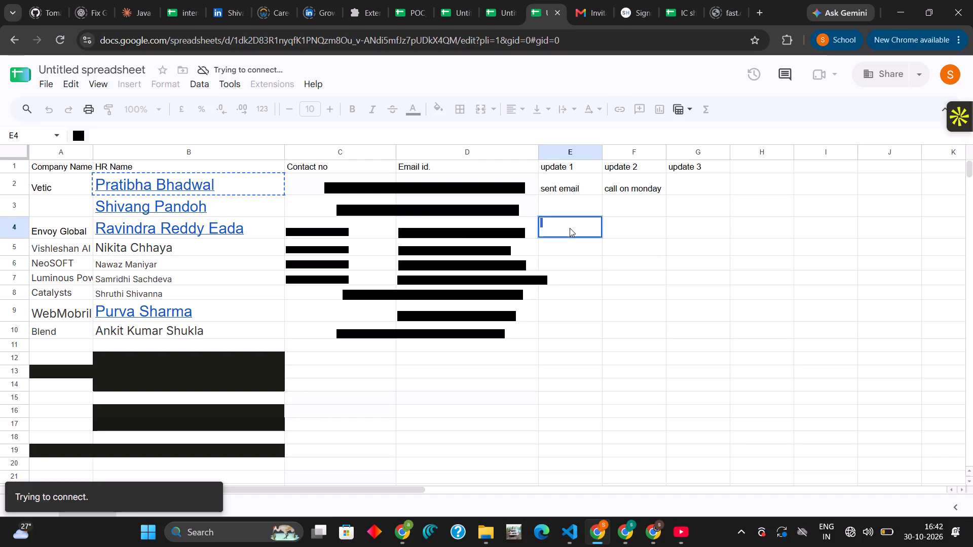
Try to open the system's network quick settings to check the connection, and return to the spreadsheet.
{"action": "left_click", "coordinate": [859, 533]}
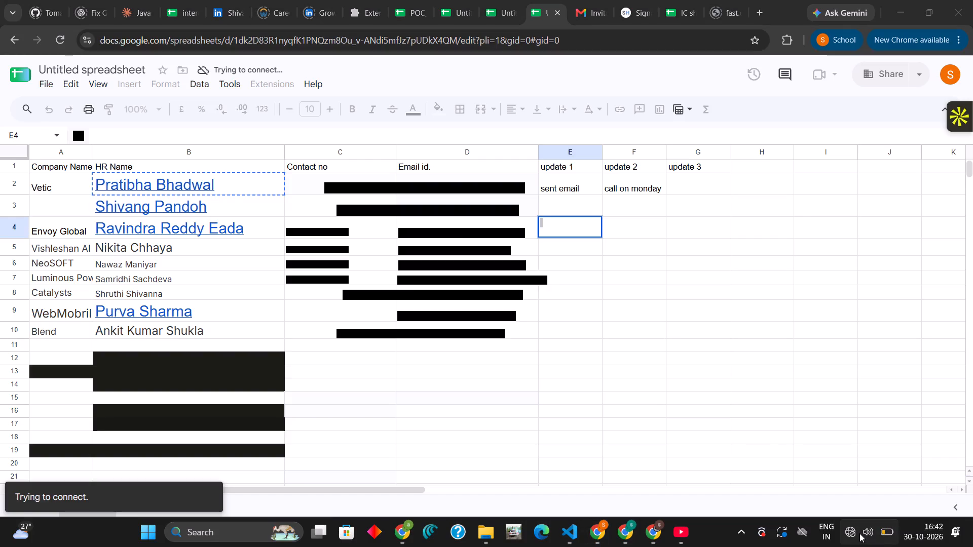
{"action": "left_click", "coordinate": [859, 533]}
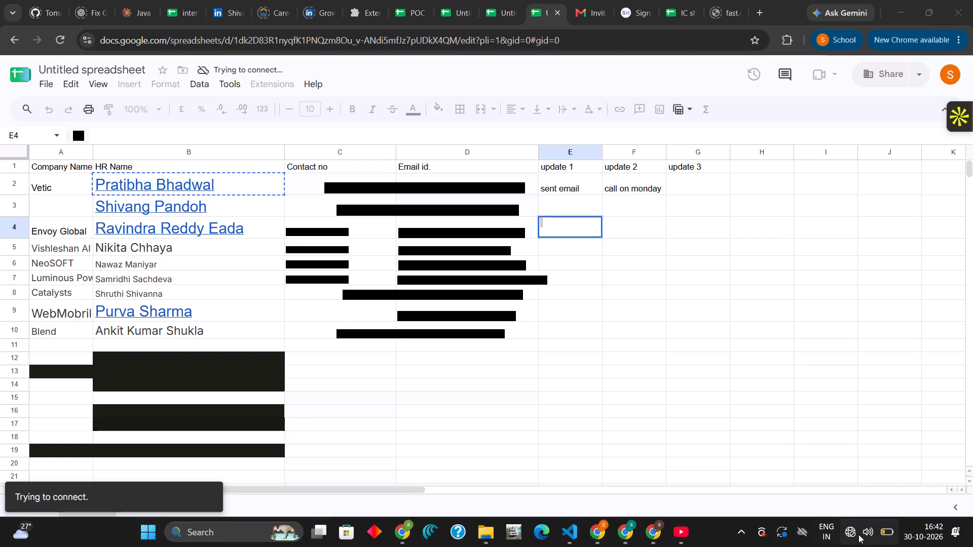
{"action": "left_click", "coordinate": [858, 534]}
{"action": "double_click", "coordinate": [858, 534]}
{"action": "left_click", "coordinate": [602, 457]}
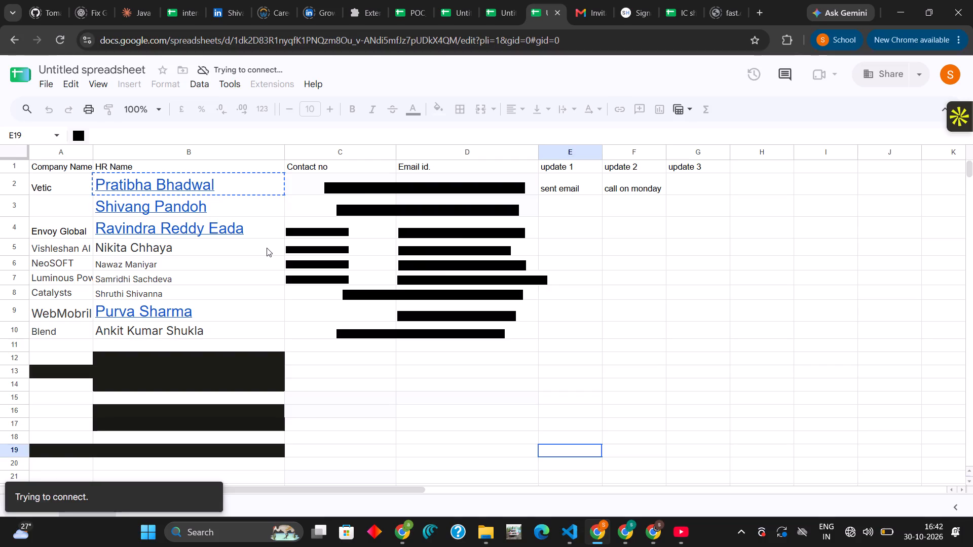
View the contact numbers for Vishleshan AI, NeoSOFT, Luminous and Catalysts one by one in C5 through C8.
{"action": "left_click", "coordinate": [313, 249]}
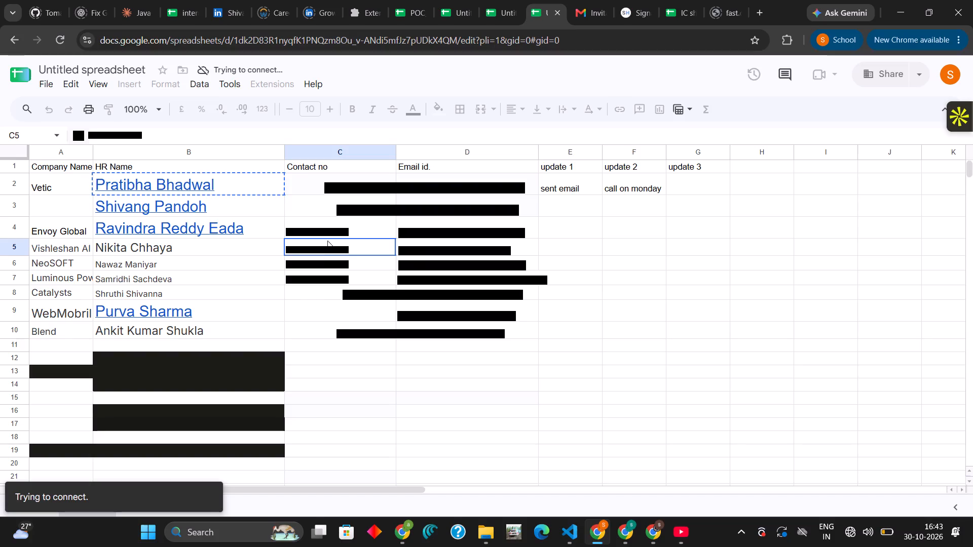
{"action": "left_click", "coordinate": [334, 266]}
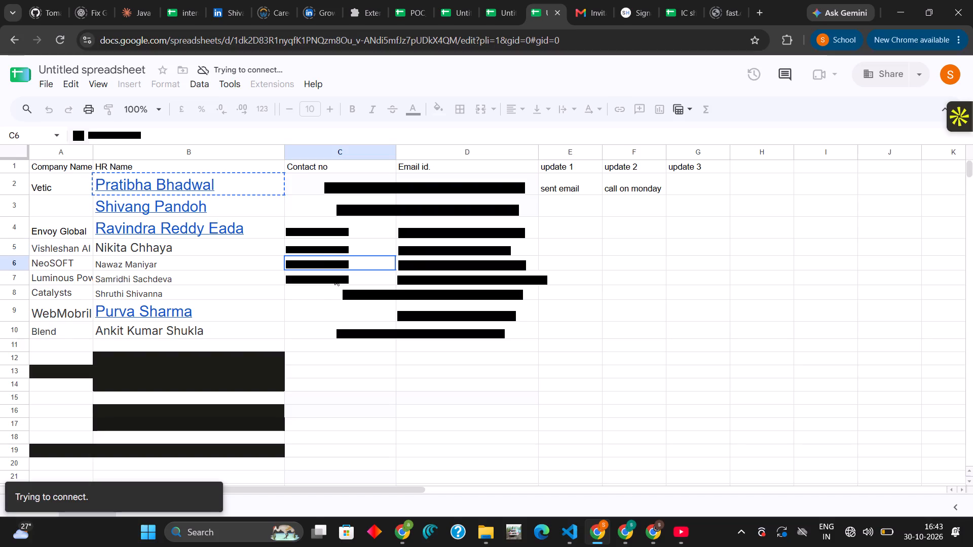
{"action": "left_click", "coordinate": [333, 280]}
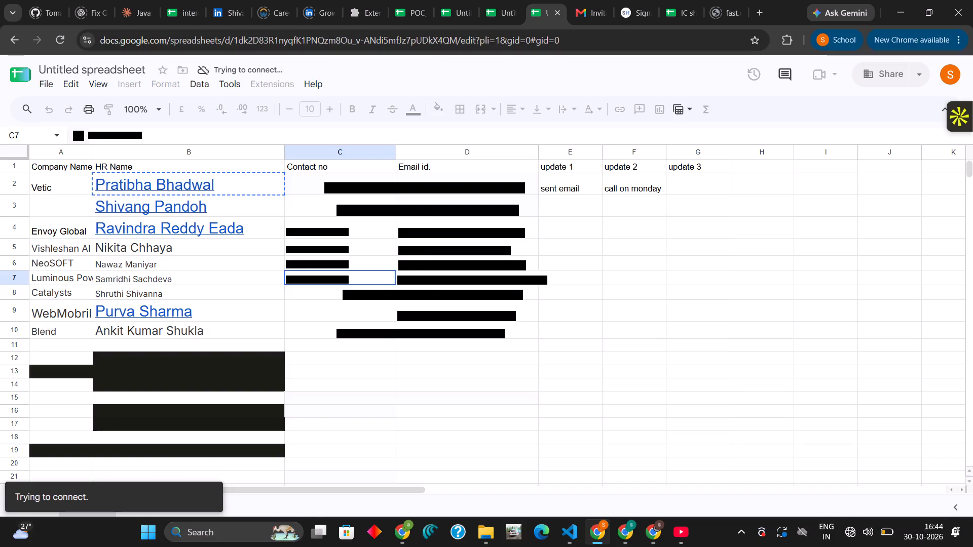
{"action": "left_click", "coordinate": [353, 297]}
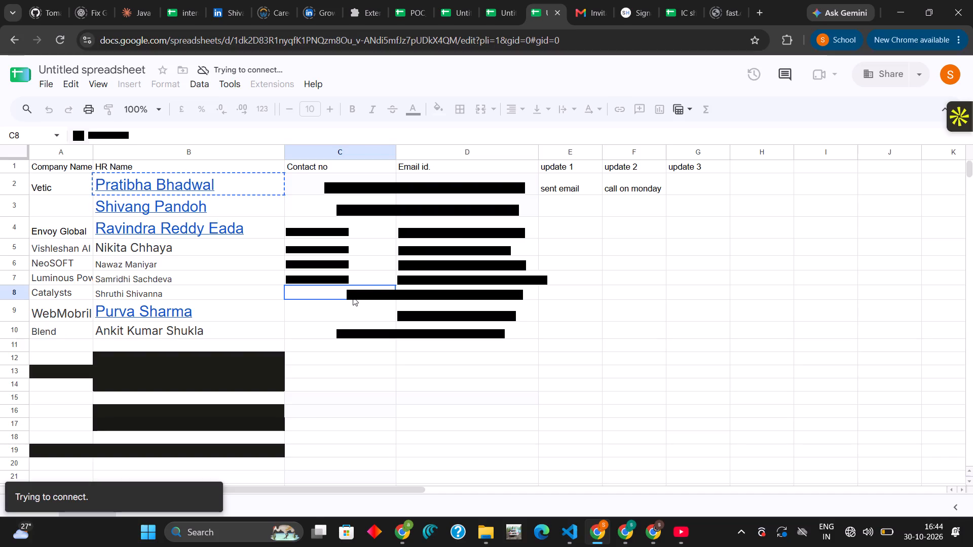
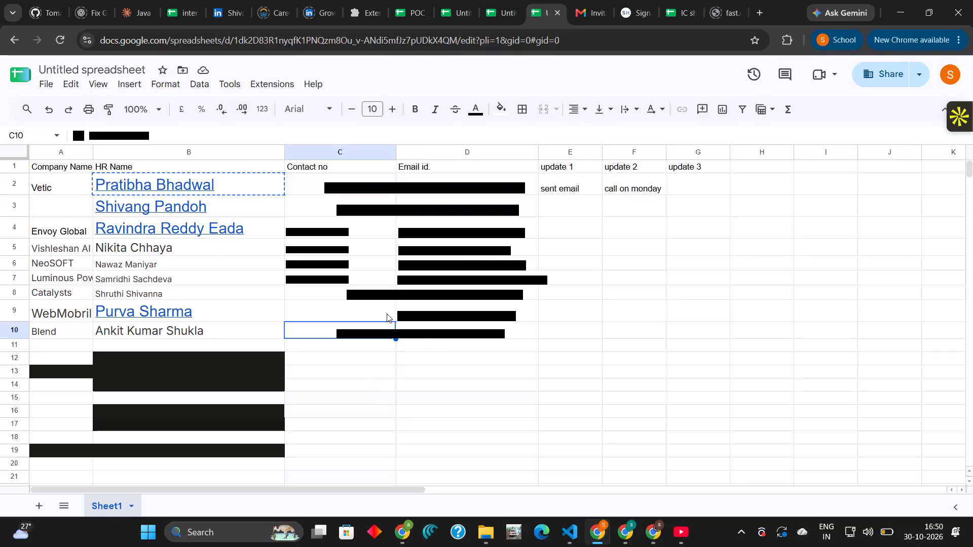
Check the Vishleshan AI contact's number again in C5.
{"action": "scroll", "coordinate": [387, 314], "scroll_direction": "up", "scroll_amount": 1}
{"action": "left_click", "coordinate": [300, 248]}
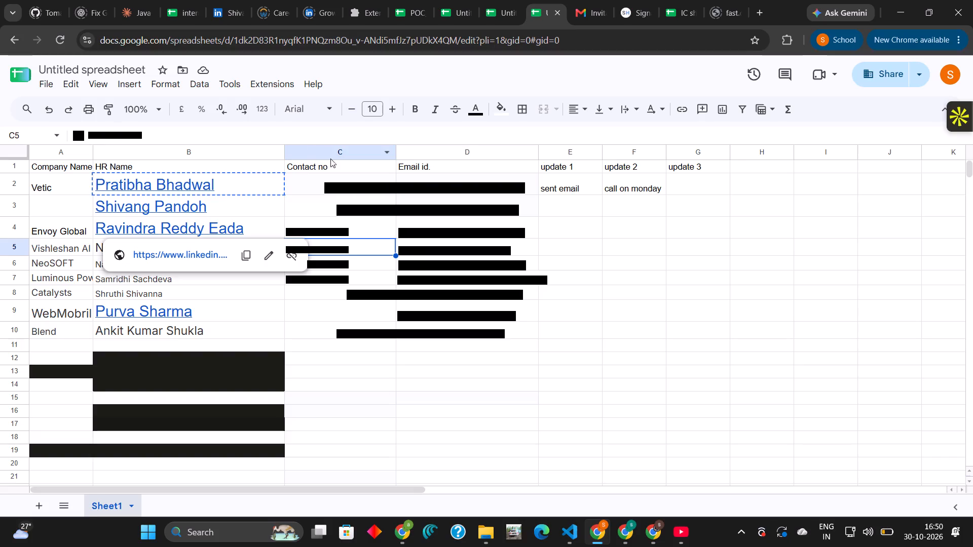
Switch to the internship data spreadsheet and check the Kovai.co contact's number in C946.
{"action": "left_click", "coordinate": [181, 0]}
{"action": "scroll", "coordinate": [252, 340], "scroll_direction": "up", "scroll_amount": 2}
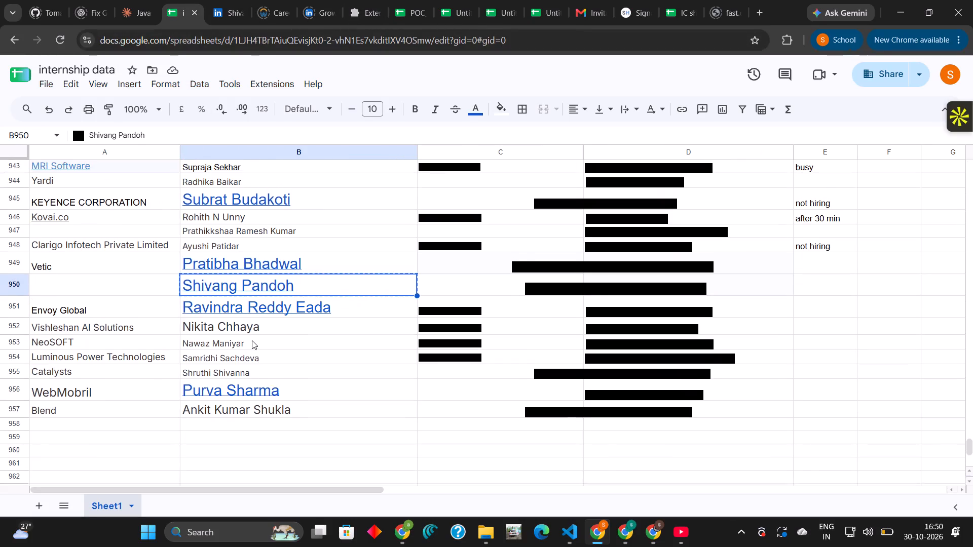
{"action": "scroll", "coordinate": [252, 340], "scroll_direction": "up", "scroll_amount": 1}
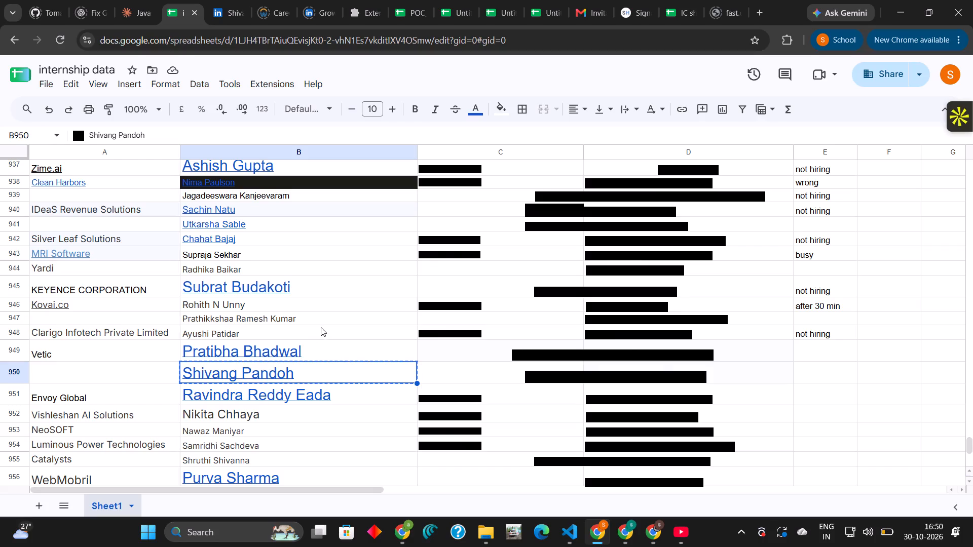
{"action": "left_click", "coordinate": [456, 307]}
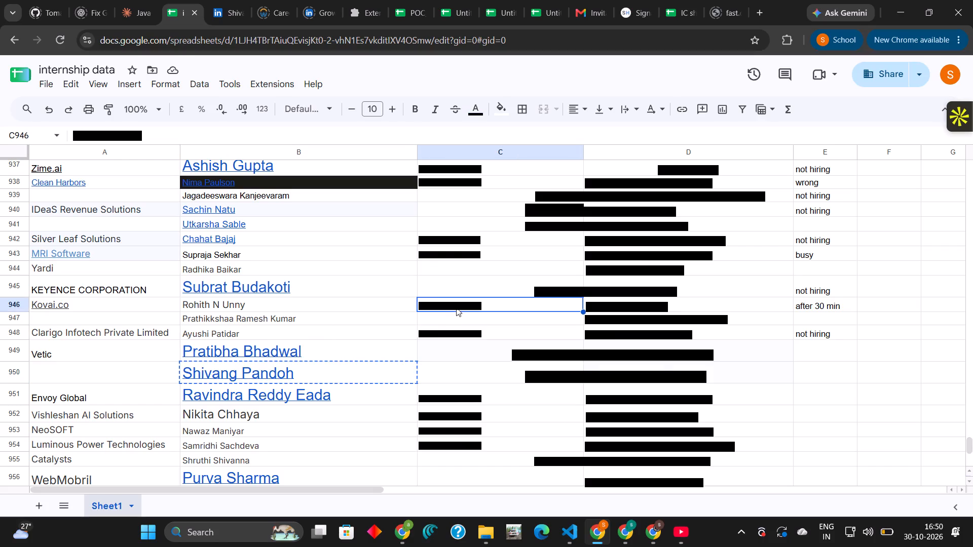
Look back through the earlier companies' logged call outcomes and check the Oxyzo Financial Services contact's number in C927.
{"action": "scroll", "coordinate": [456, 307], "scroll_direction": "up", "scroll_amount": 1}
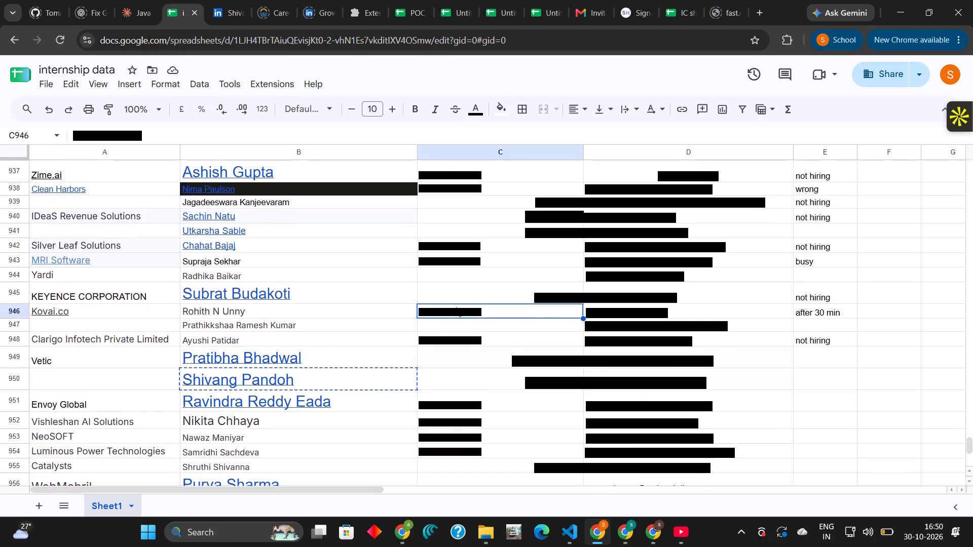
{"action": "scroll", "coordinate": [456, 307], "scroll_direction": "up", "scroll_amount": 1}
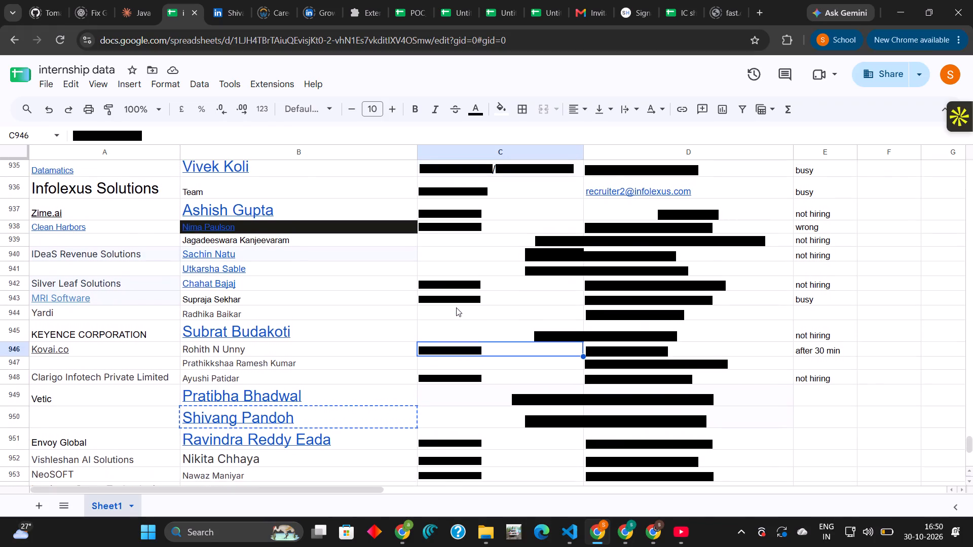
{"action": "scroll", "coordinate": [456, 307], "scroll_direction": "up", "scroll_amount": 1}
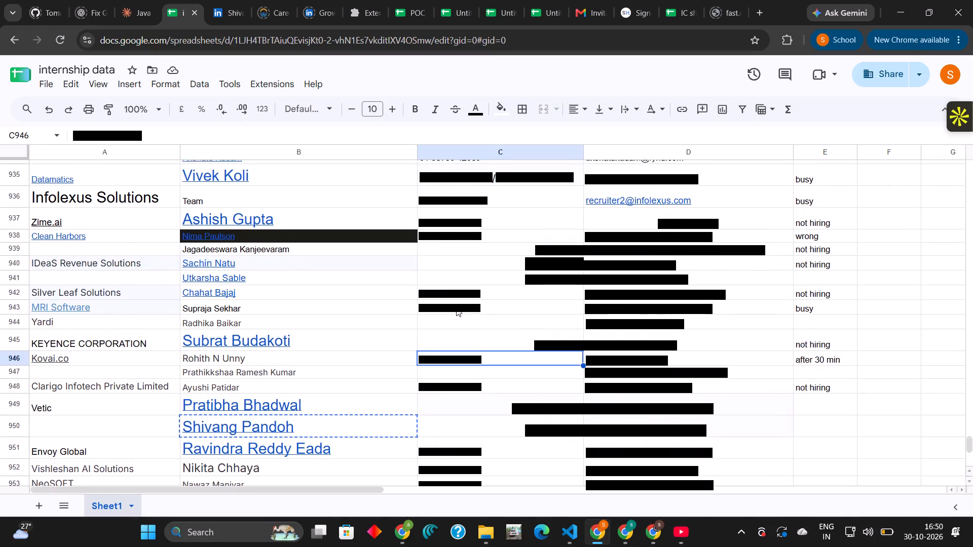
{"action": "scroll", "coordinate": [456, 307], "scroll_direction": "up", "scroll_amount": 3}
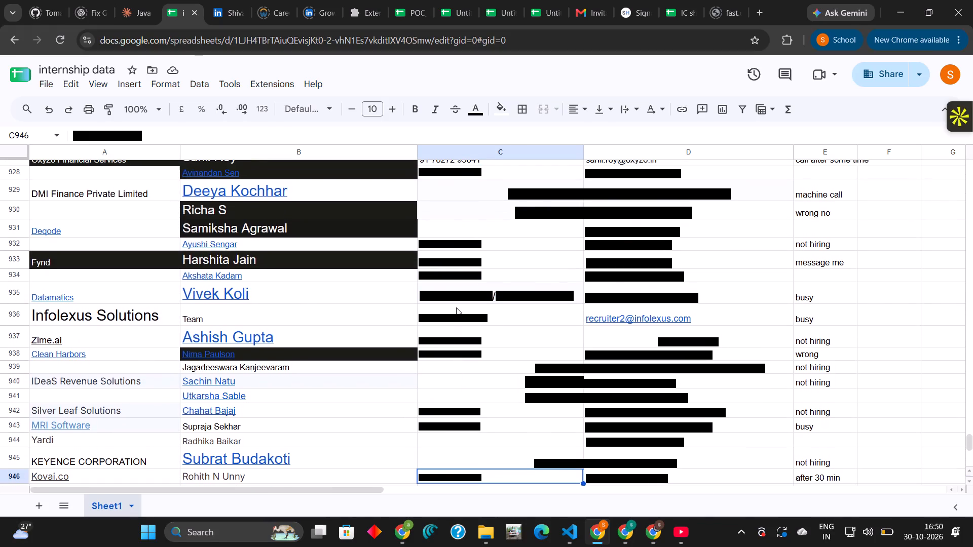
{"action": "scroll", "coordinate": [456, 307], "scroll_direction": "up", "scroll_amount": 1}
{"action": "left_click", "coordinate": [494, 251]}
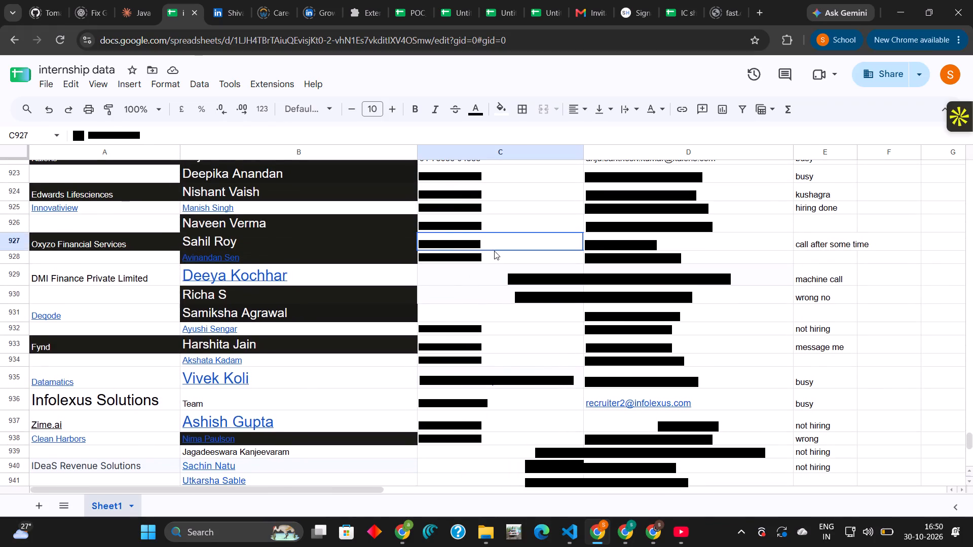
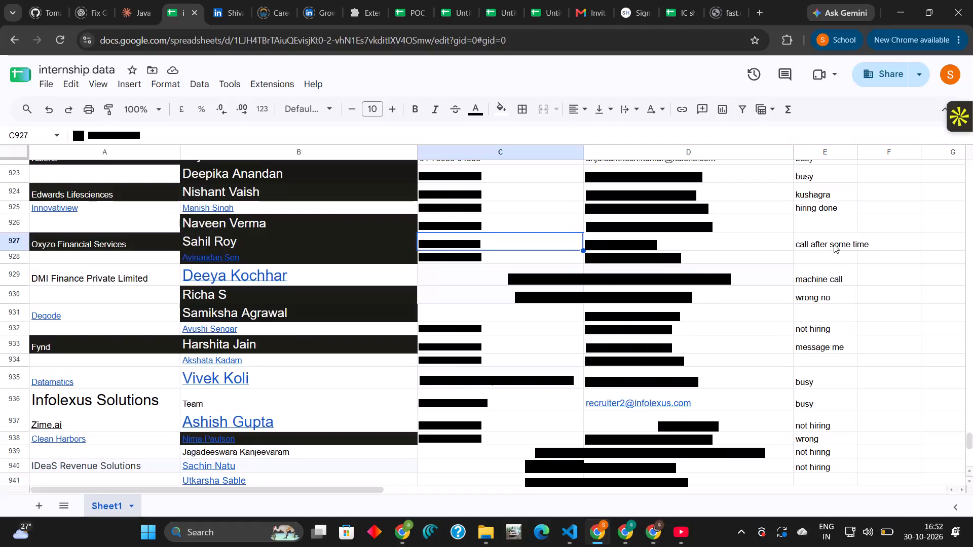
Replace the outcome note for the Oxyzo Financial Services contact in E927 with "call in january".
{"action": "left_click", "coordinate": [834, 244]}
{"action": "key", "text": "BackSpace"}
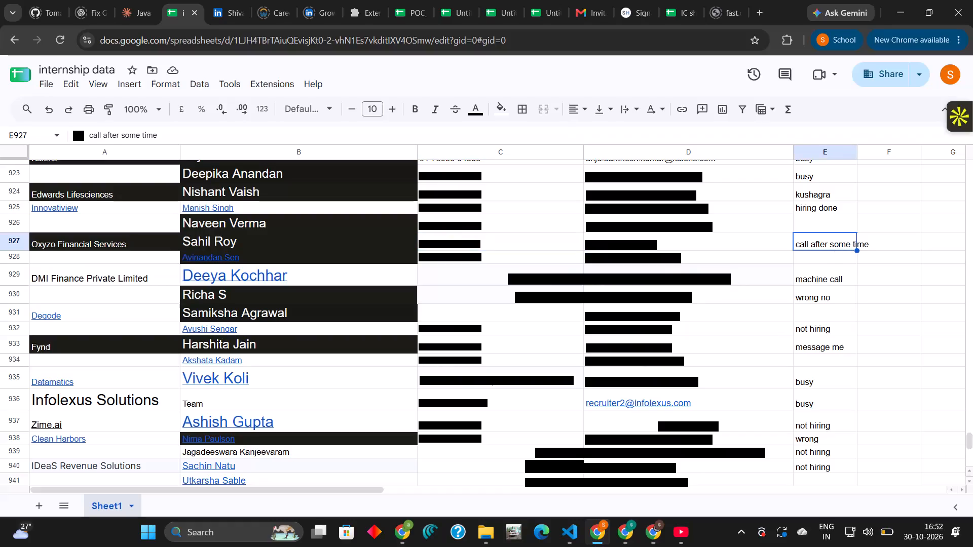
{"action": "type", "text": "call"}
{"action": "key", "text": "space"}
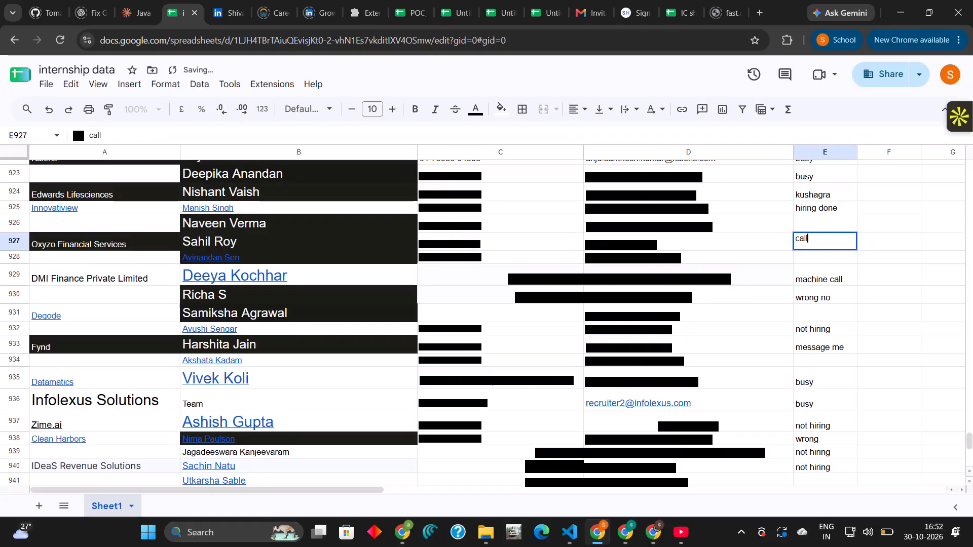
{"action": "type", "text": "in january"}
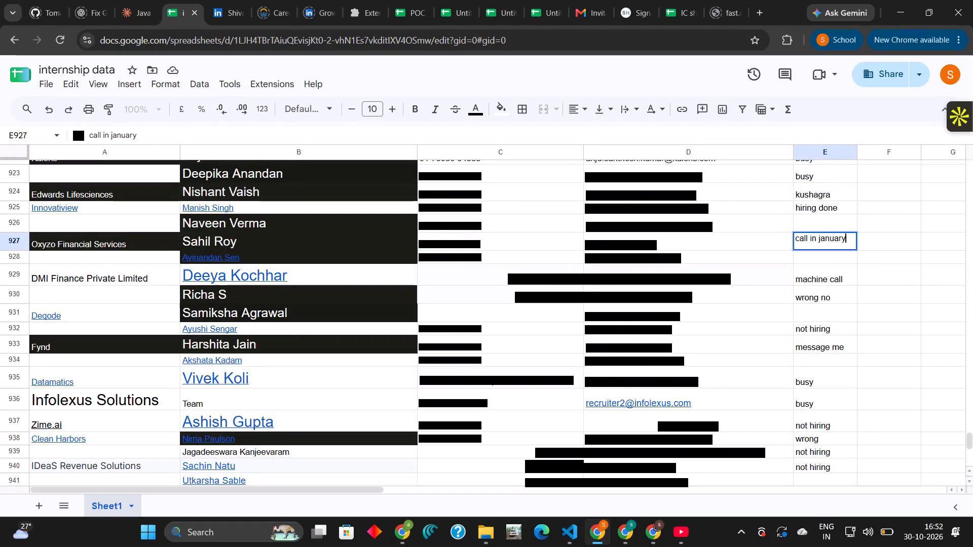
{"action": "left_click", "coordinate": [751, 307]}
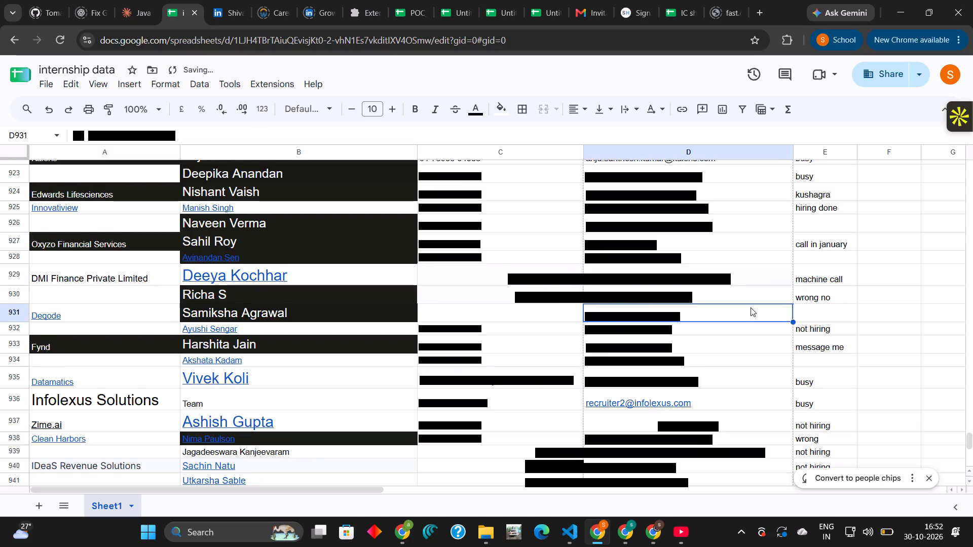
Look back through the earlier companies' contacts and check the agilon health contact's number in C892.
{"action": "scroll", "coordinate": [751, 307], "scroll_direction": "up", "scroll_amount": 6}
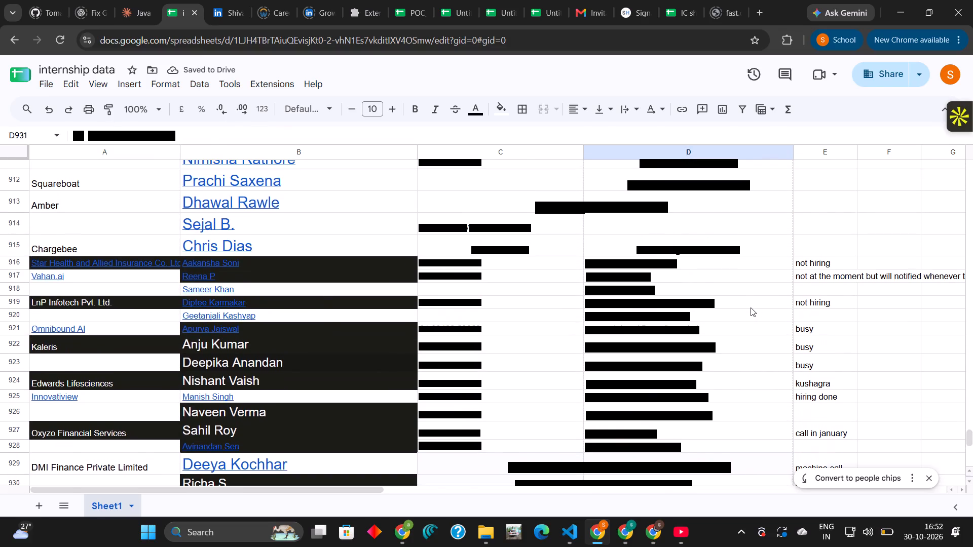
{"action": "scroll", "coordinate": [751, 307], "scroll_direction": "up", "scroll_amount": 3}
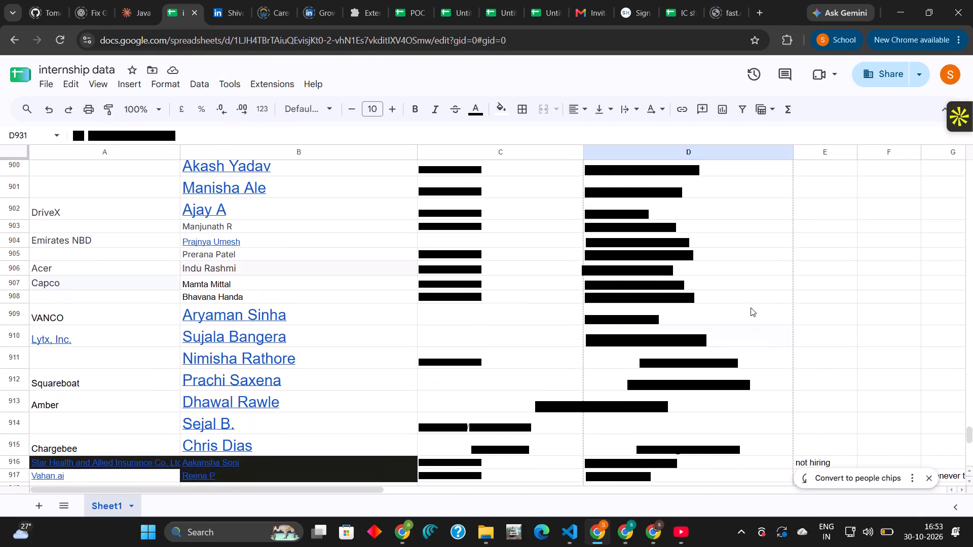
{"action": "scroll", "coordinate": [368, 320], "scroll_direction": "up", "scroll_amount": 4}
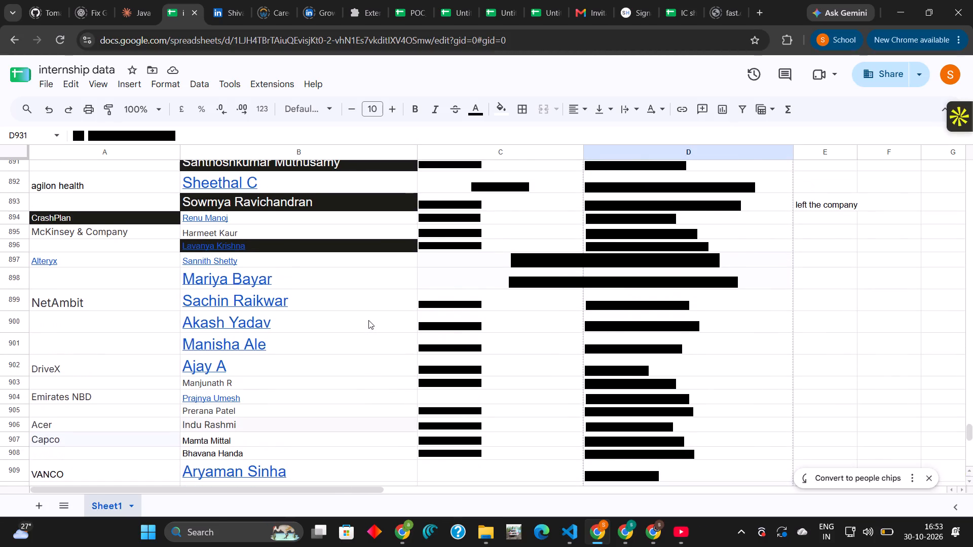
{"action": "scroll", "coordinate": [315, 293], "scroll_direction": "up", "scroll_amount": 1}
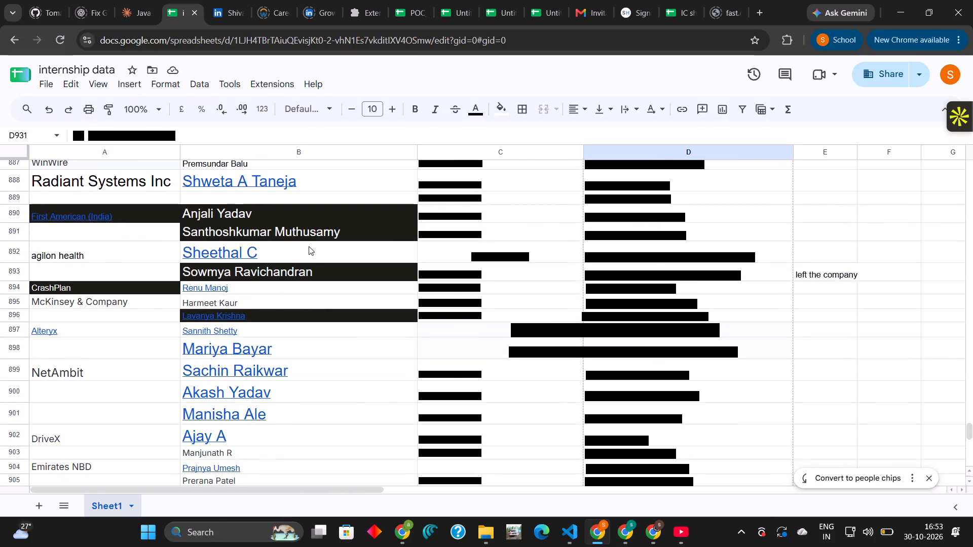
{"action": "left_click", "coordinate": [505, 260]}
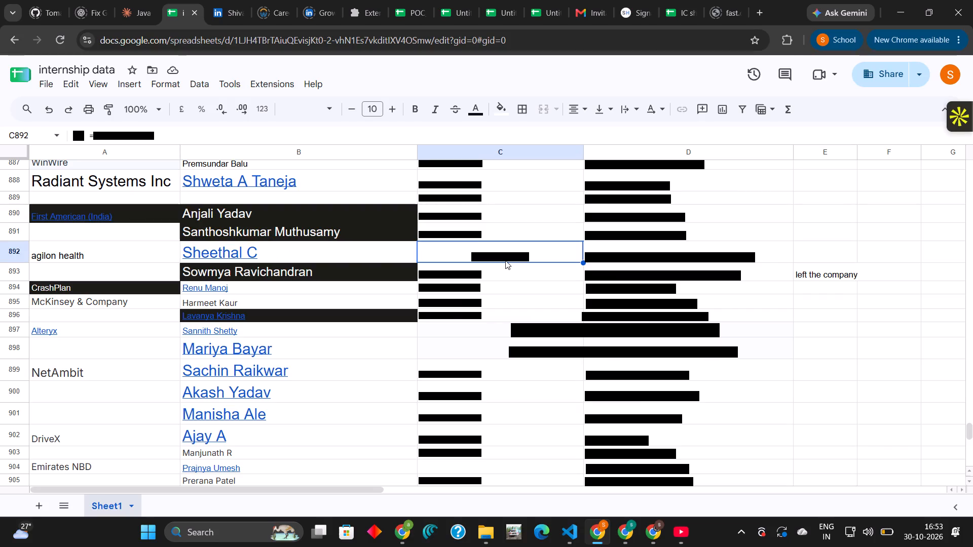
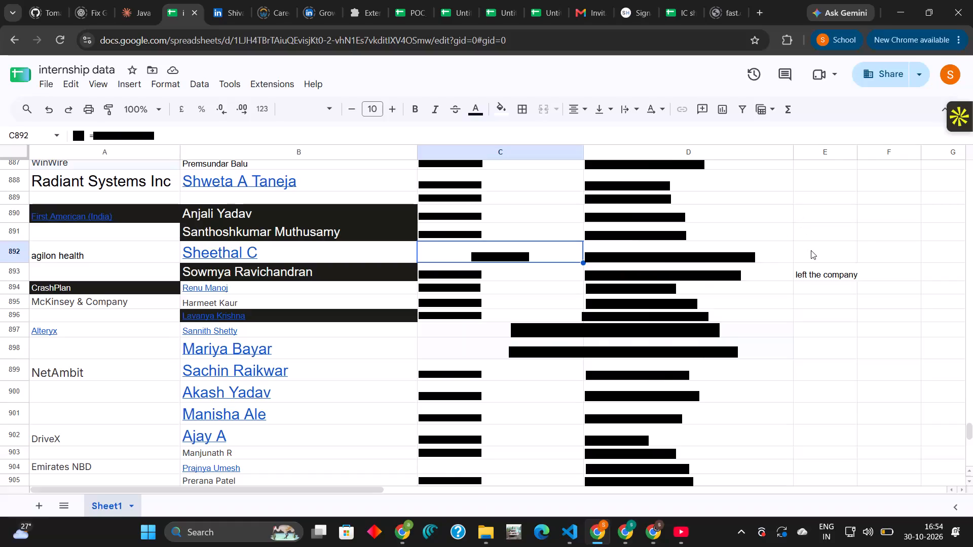
Enter the outcome note "wrong" for the agilon health contact in E892.
{"action": "left_click", "coordinate": [811, 250]}
{"action": "type", "text": "wrong"}
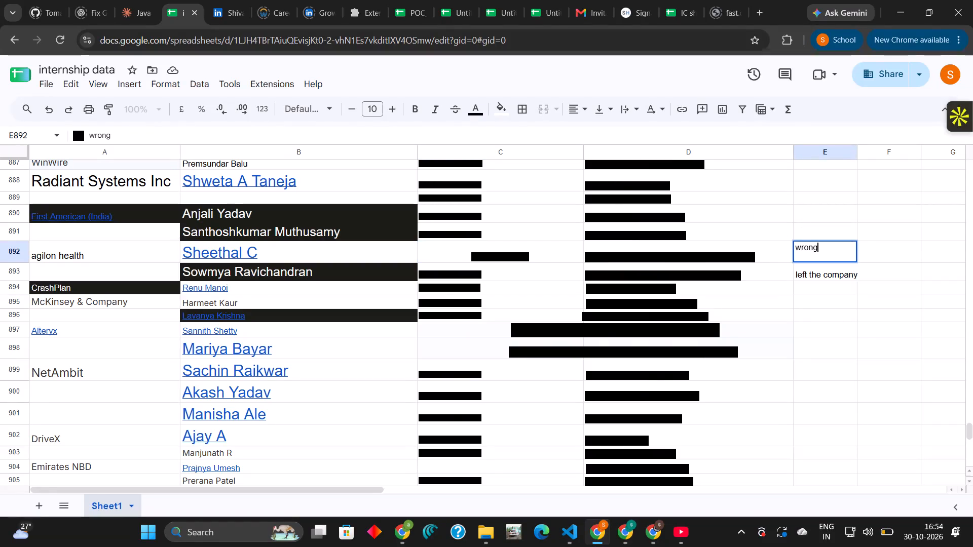
Search LinkedIn for the agilon health contact named in B892 and check the Vice President, HR profile's contact details.
{"action": "left_click", "coordinate": [306, 259]}
{"action": "key", "text": "ctrl+c"}
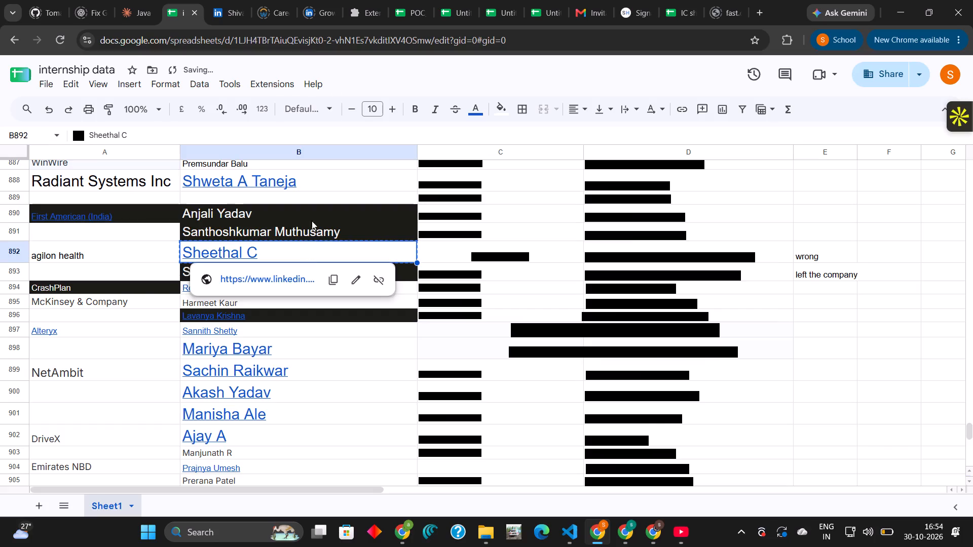
{"action": "left_click", "coordinate": [231, 8]}
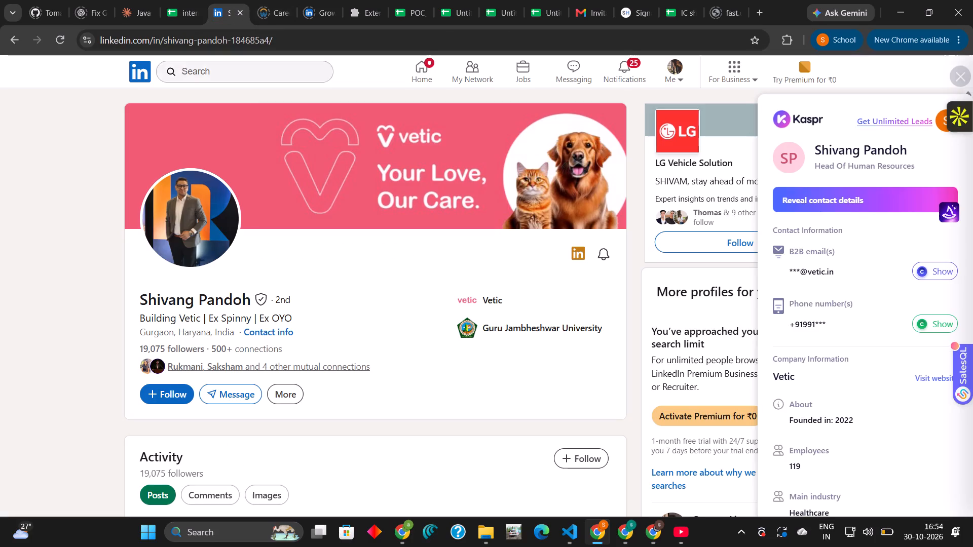
{"action": "left_click", "coordinate": [238, 81]}
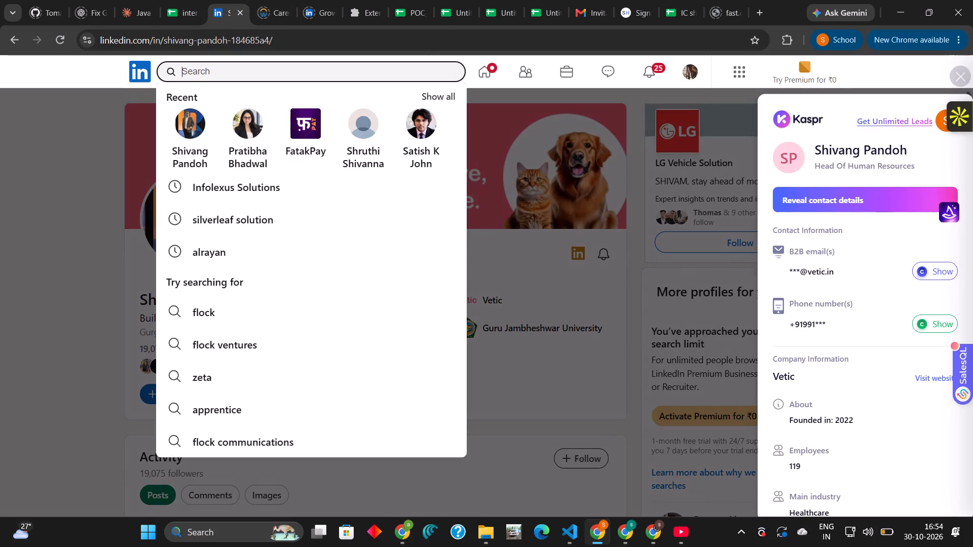
{"action": "key", "text": "ctrl+v"}
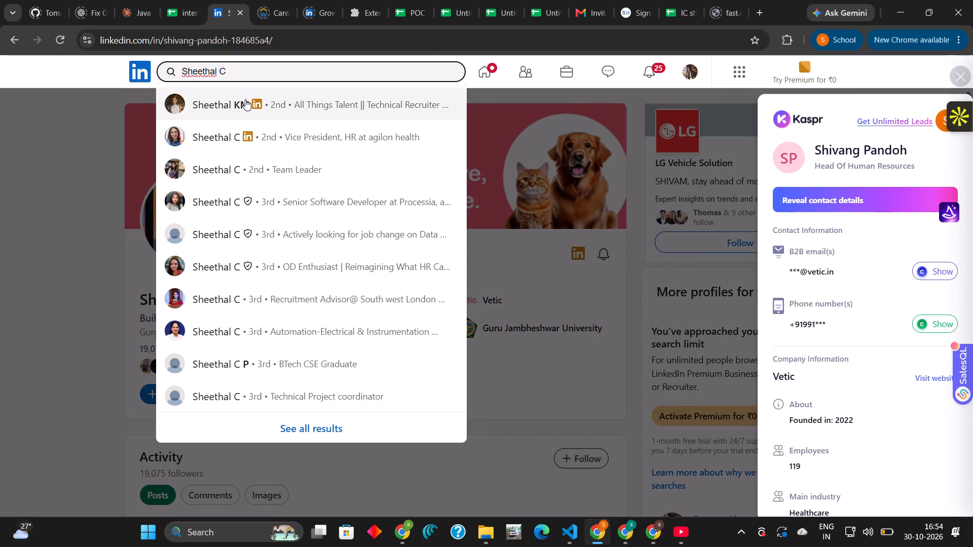
{"action": "left_click", "coordinate": [260, 139]}
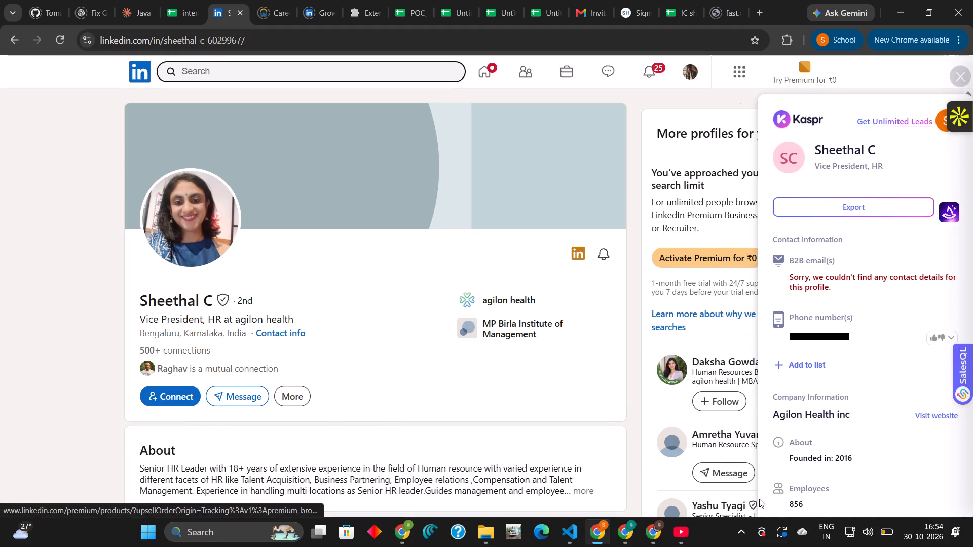
{"action": "left_click", "coordinate": [963, 76]}
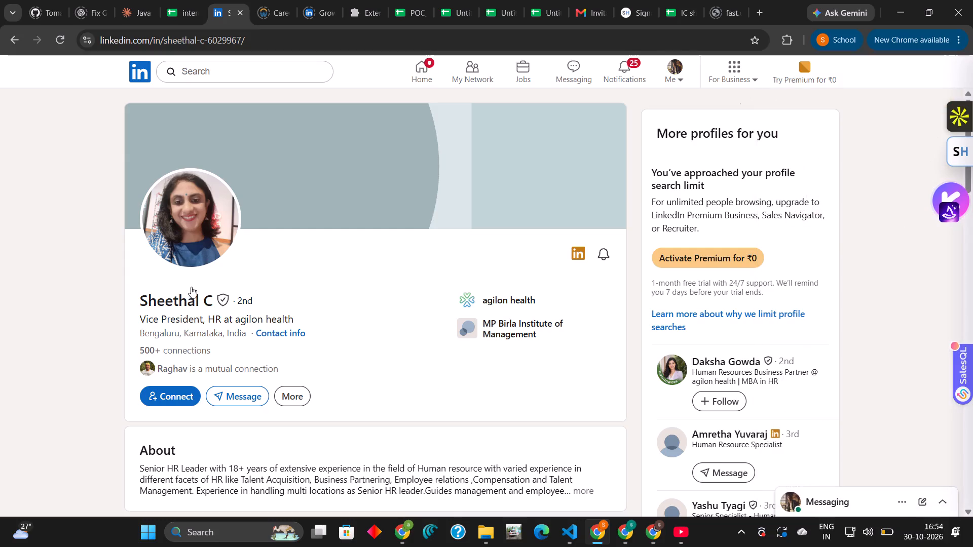
Copy the agilon health contact's name from the LinkedIn profile.
{"action": "left_click_drag", "start_coordinate": [134, 297], "coordinate": [215, 308]}
{"action": "key", "text": "ctrl+c"}
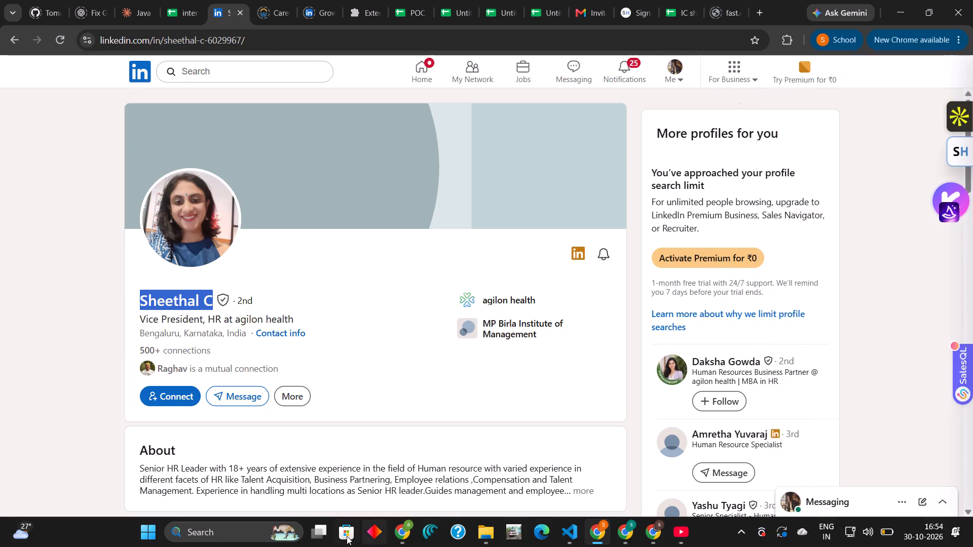
Switch to the separate SignalHire browser window, open the SignalHire extension's Chrome Web Store page via Google, and reload the people search.
{"action": "left_click", "coordinate": [397, 534]}
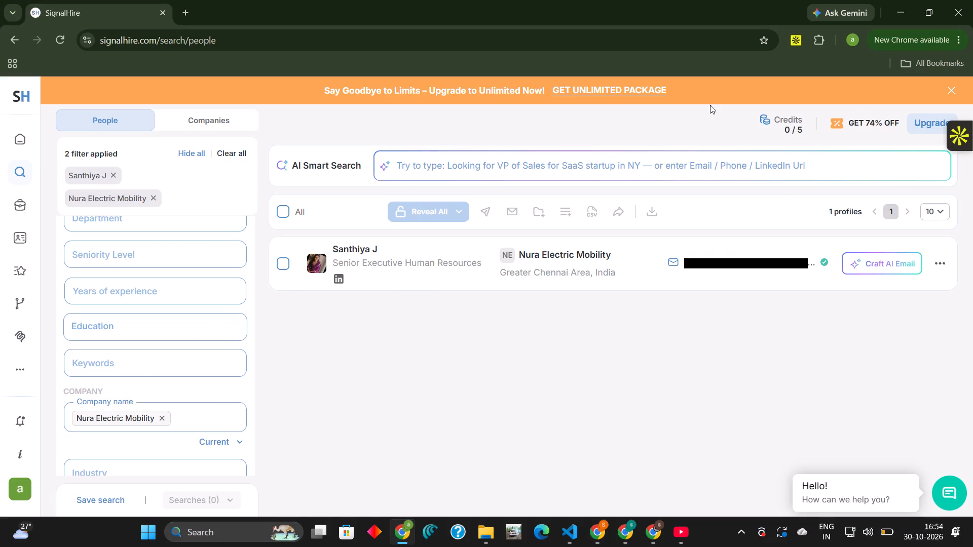
{"action": "left_click", "coordinate": [189, 17]}
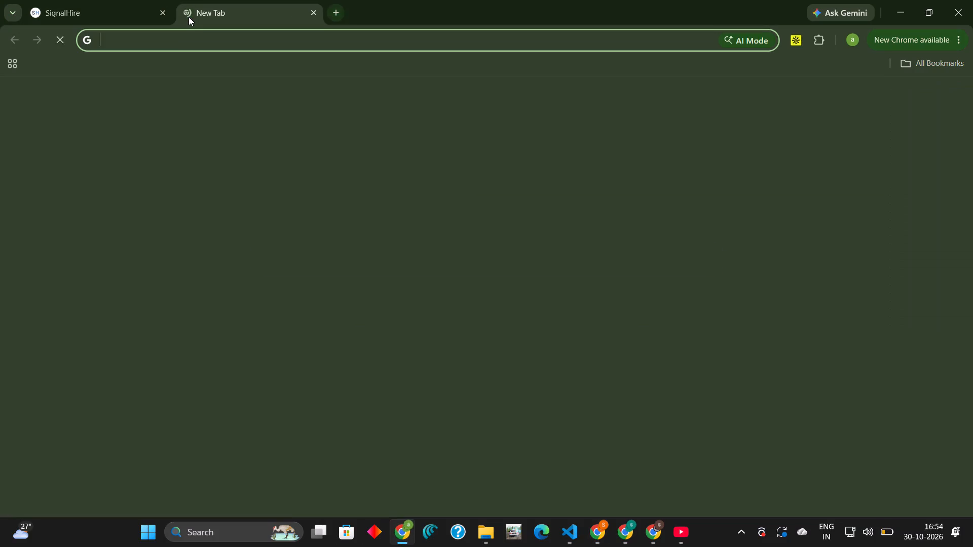
{"action": "left_click", "coordinate": [378, 251]}
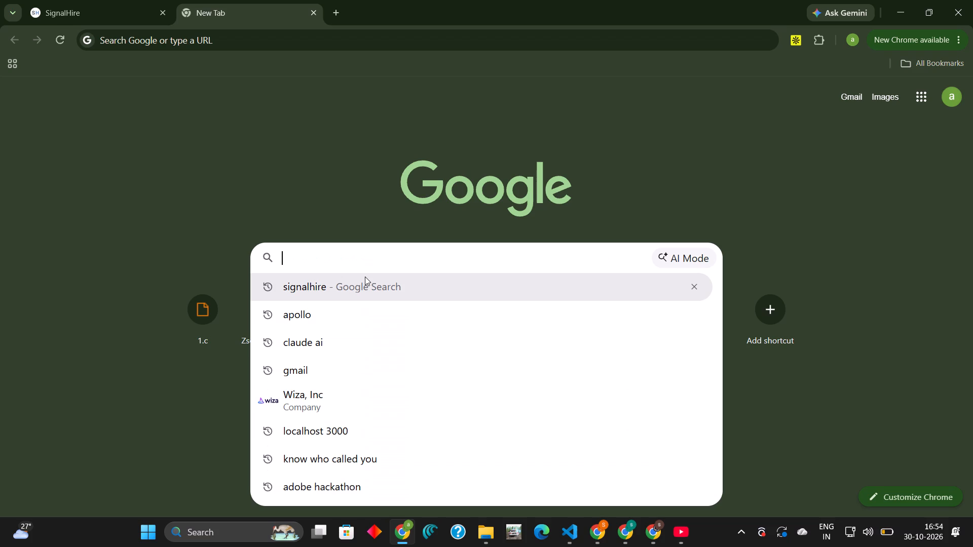
{"action": "type", "text": "signal"}
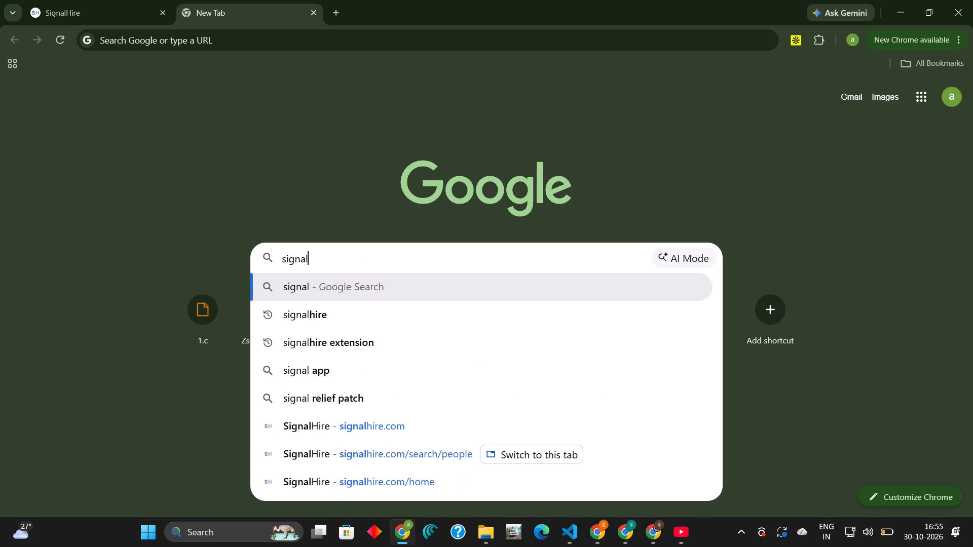
{"action": "type", "text": "hi"}
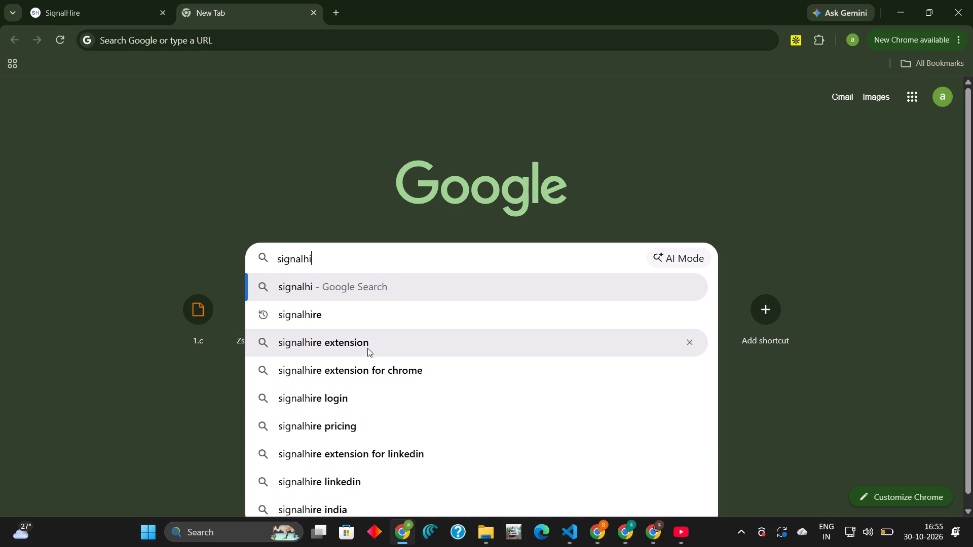
{"action": "left_click", "coordinate": [367, 348]}
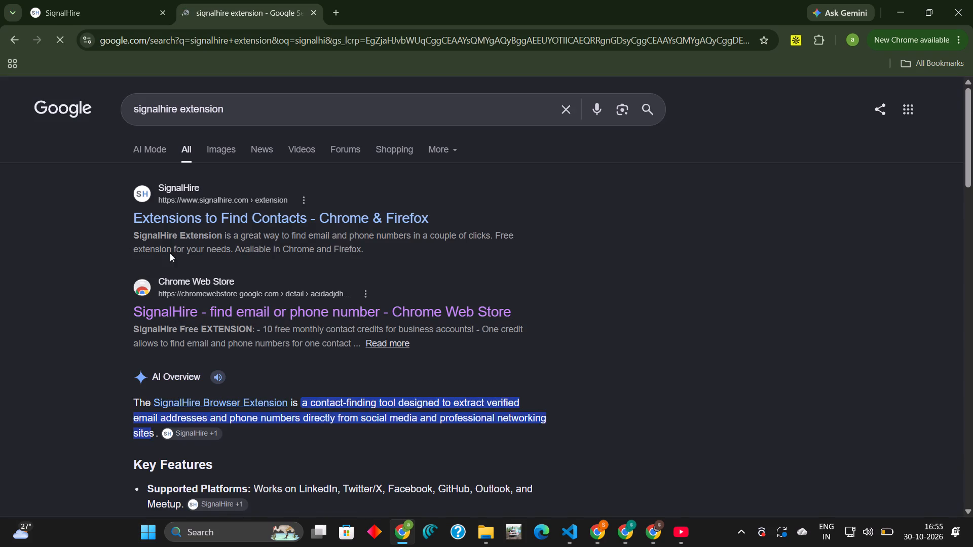
{"action": "left_click", "coordinate": [217, 319]}
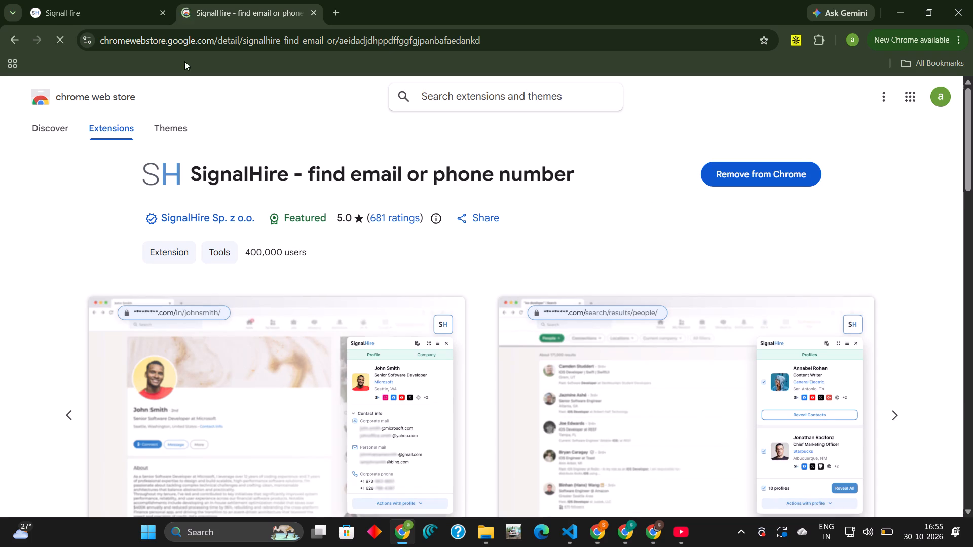
{"action": "left_click", "coordinate": [105, 0]}
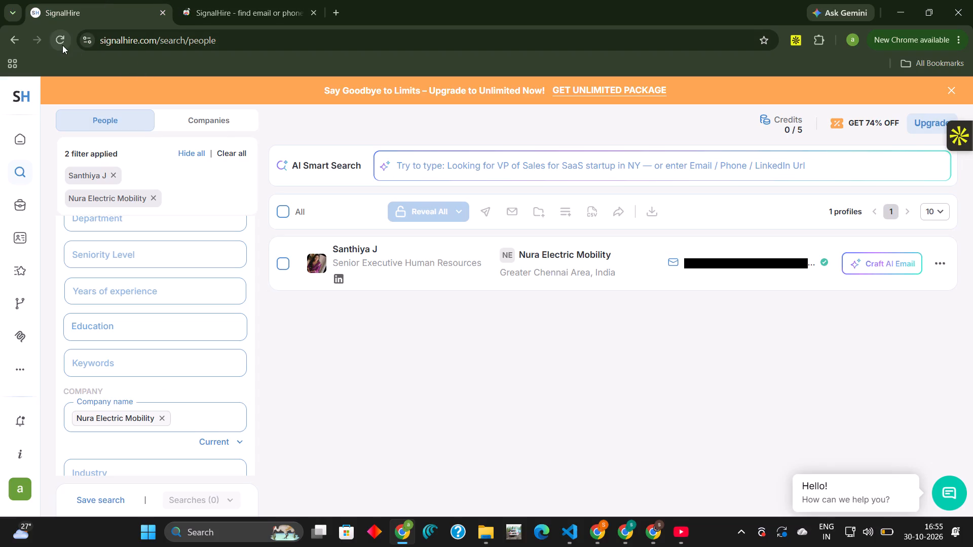
{"action": "left_click", "coordinate": [62, 45]}
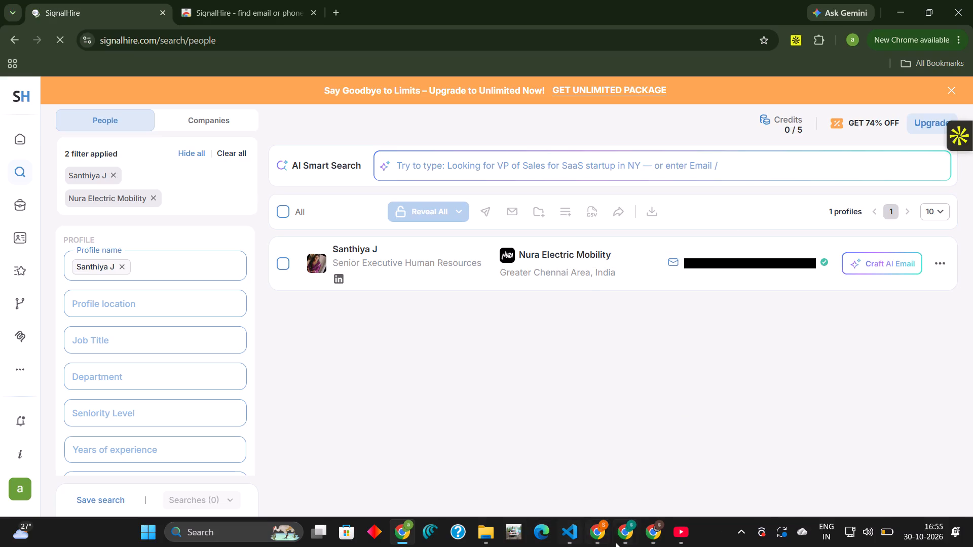
Switch to the Chrome profile with Apollo open, clear its SignalHire AI Smart Search query and reload the people search.
{"action": "left_click", "coordinate": [646, 542]}
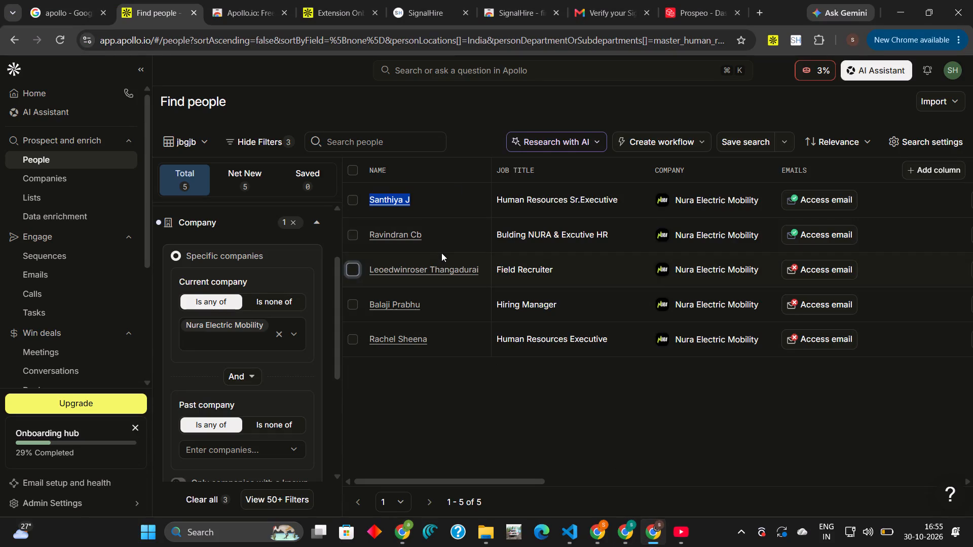
{"action": "left_click", "coordinate": [424, 0]}
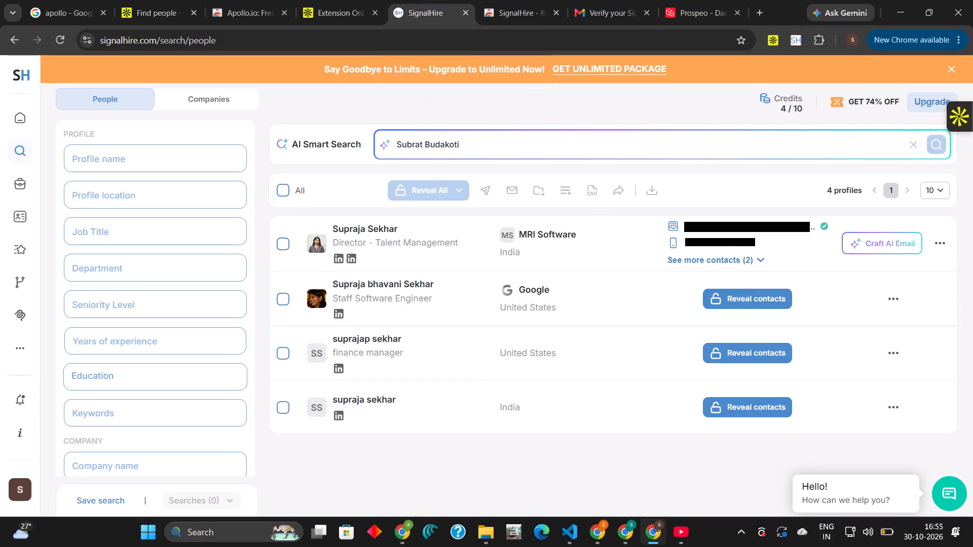
{"action": "left_click", "coordinate": [915, 145]}
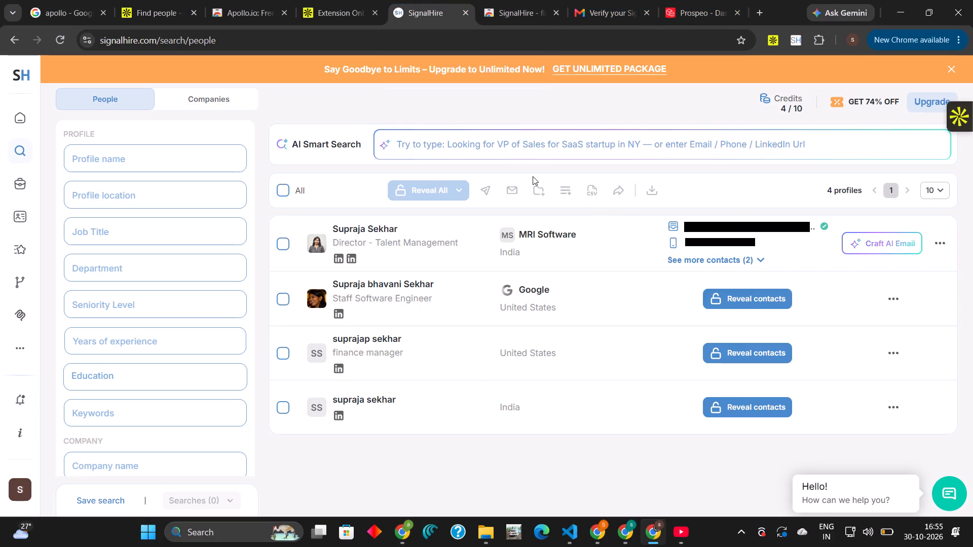
{"action": "left_click", "coordinate": [56, 42]}
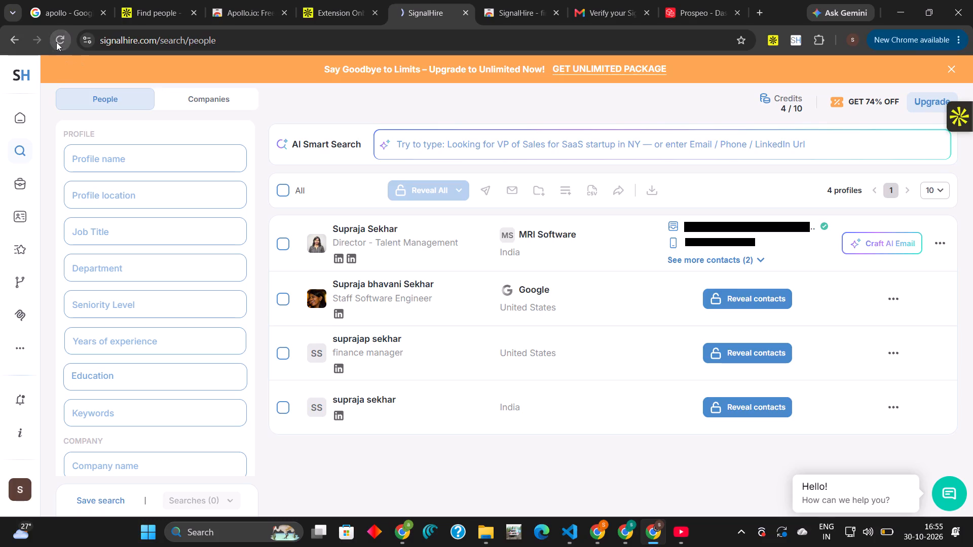
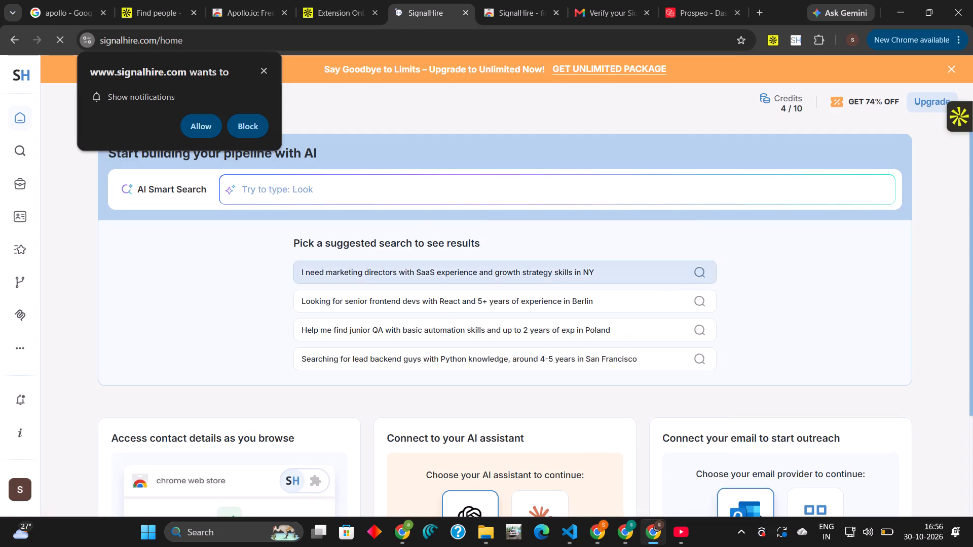
Search SignalHire for the copied agilon health contact's name, reveal the Vice President, HR profile's contacts and check the additional details.
{"action": "left_click", "coordinate": [384, 188]}
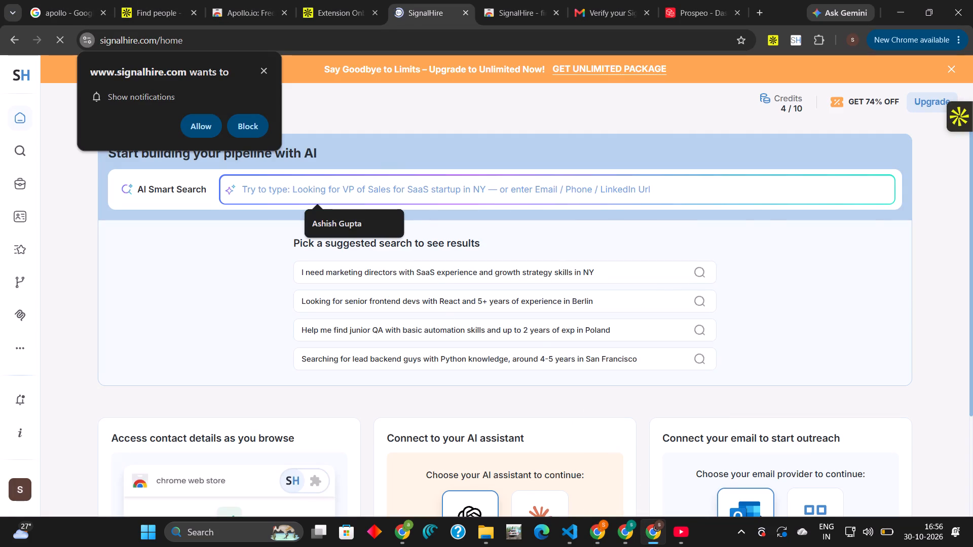
{"action": "key", "text": "ctrl+v"}
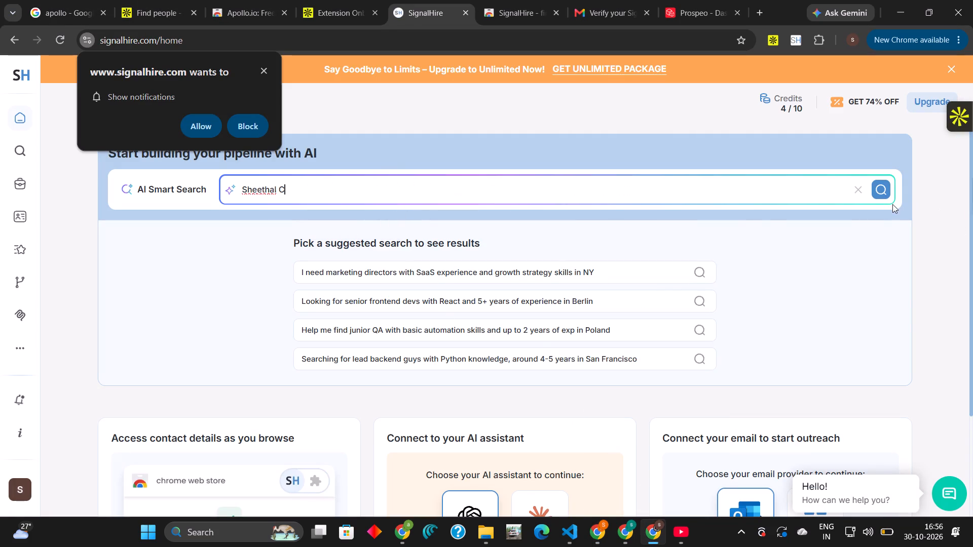
{"action": "left_click", "coordinate": [887, 194]}
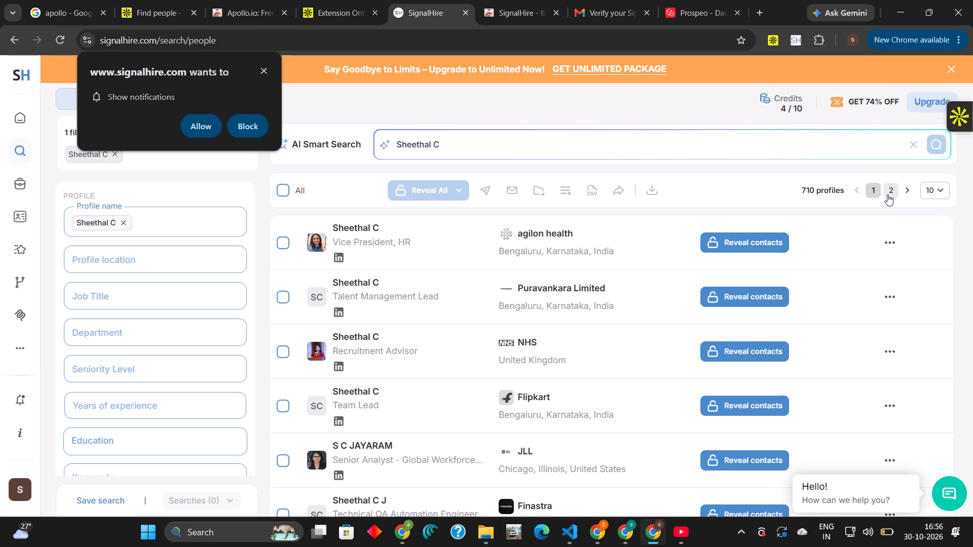
{"action": "left_click", "coordinate": [766, 246]}
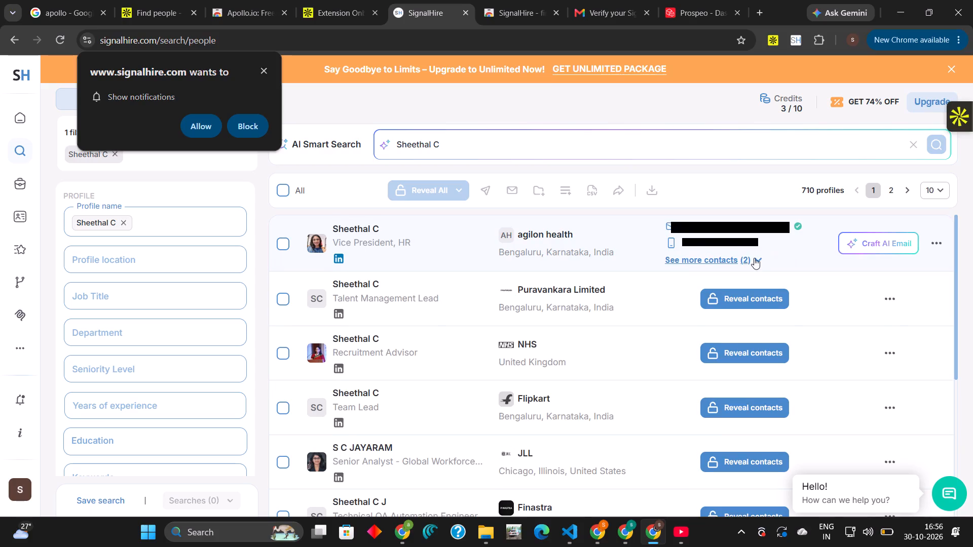
{"action": "left_click", "coordinate": [753, 259]}
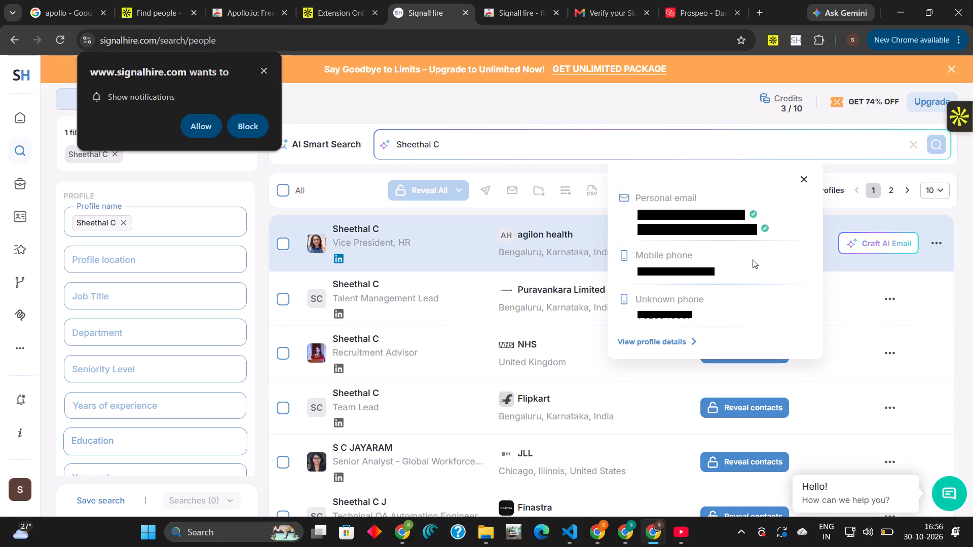
{"action": "left_click", "coordinate": [805, 178]}
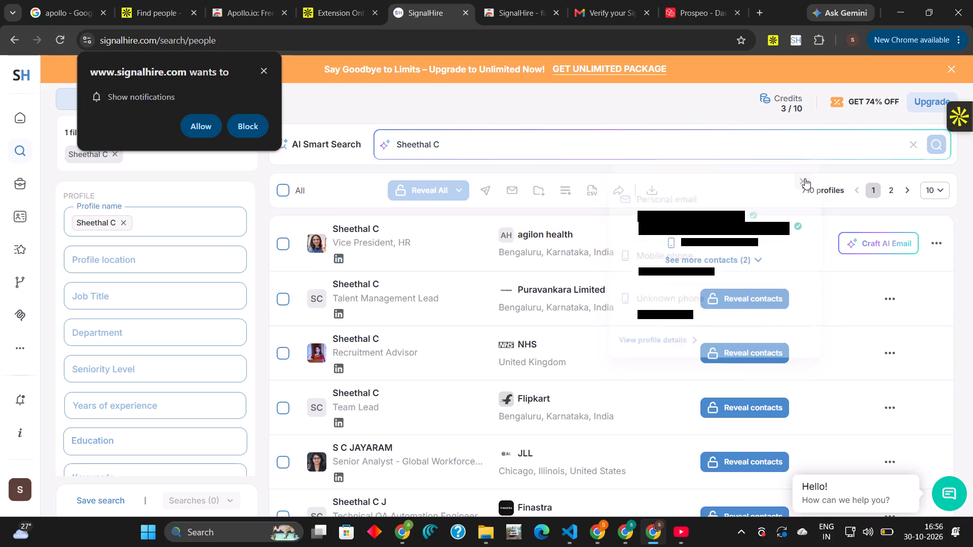
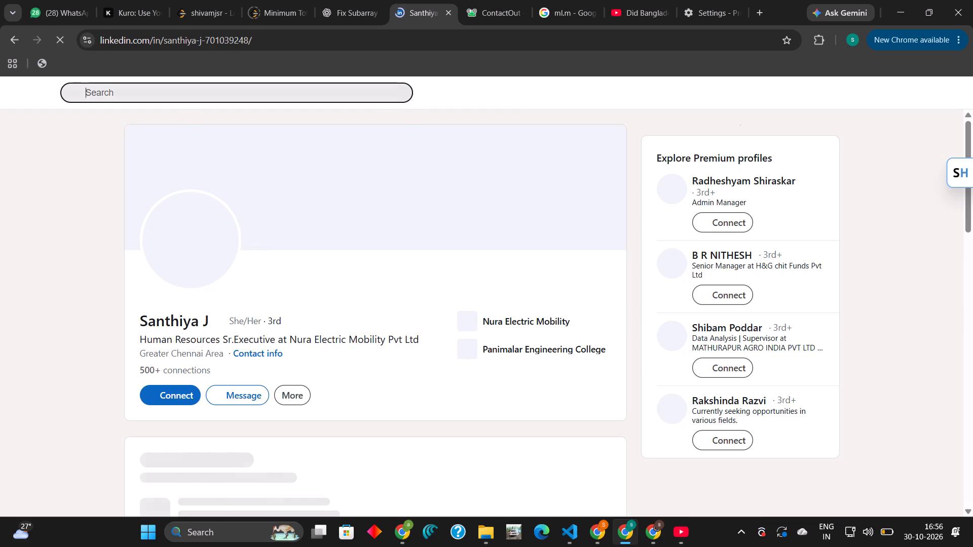
Reload the unresponsive LinkedIn page, search for the copied contact name and open the profile of the Vice President, HR at agilon health.
{"action": "key", "text": "ctrl+v"}
{"action": "left_click", "coordinate": [119, 89]}
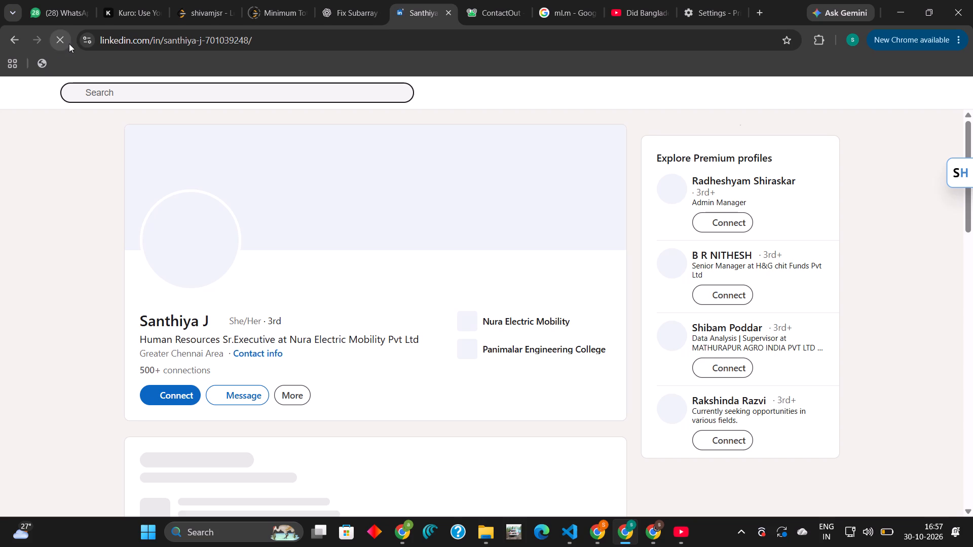
{"action": "left_click", "coordinate": [68, 44]}
{"action": "left_click", "coordinate": [68, 44]}
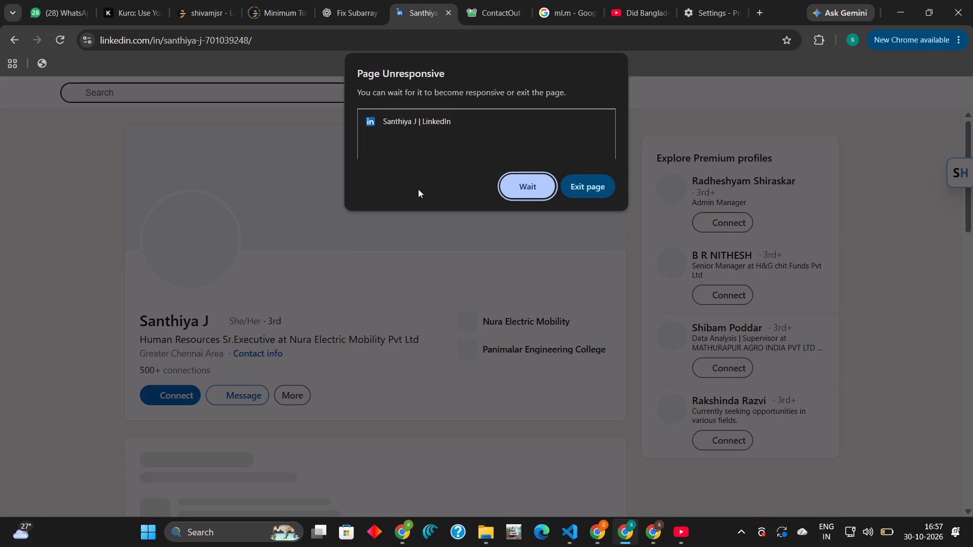
{"action": "left_click", "coordinate": [520, 192]}
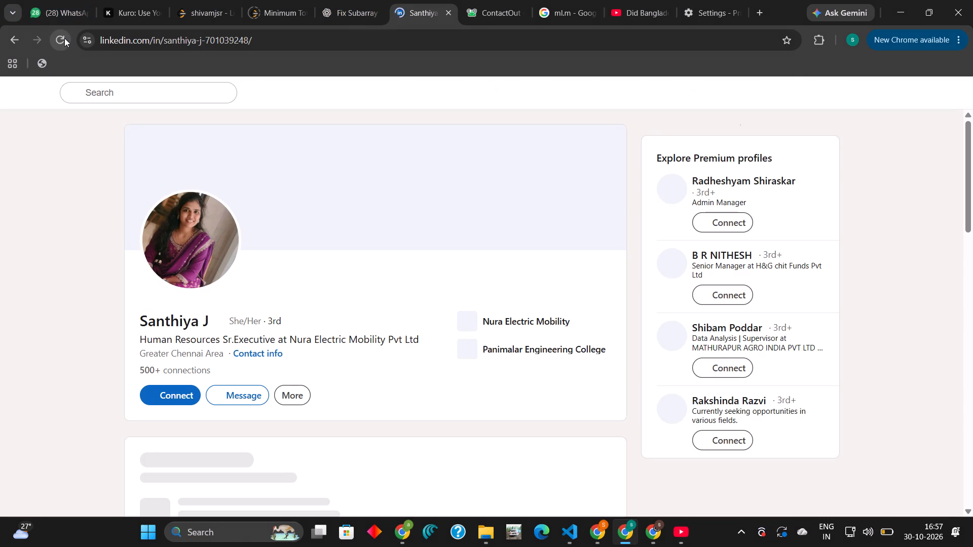
{"action": "left_click", "coordinate": [144, 87]}
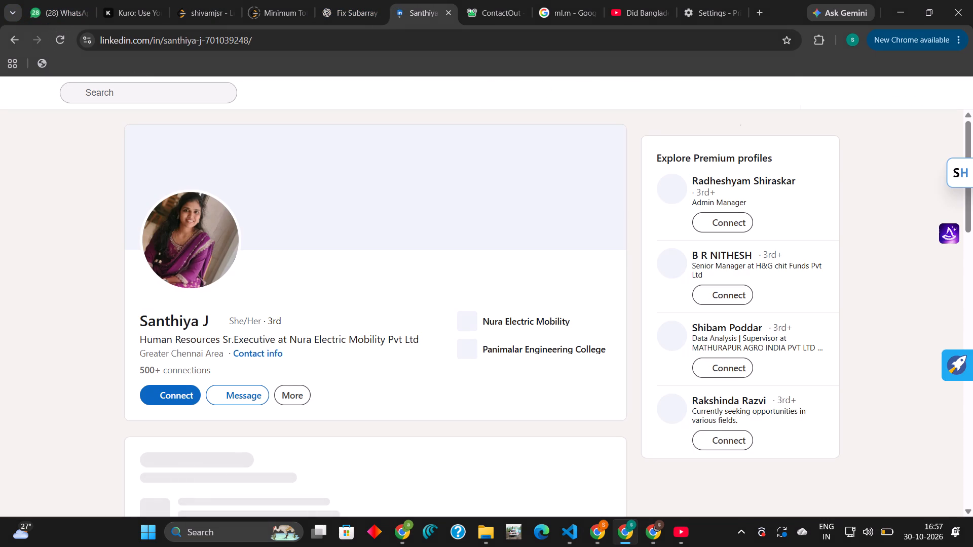
{"action": "key", "text": "ctrl+v"}
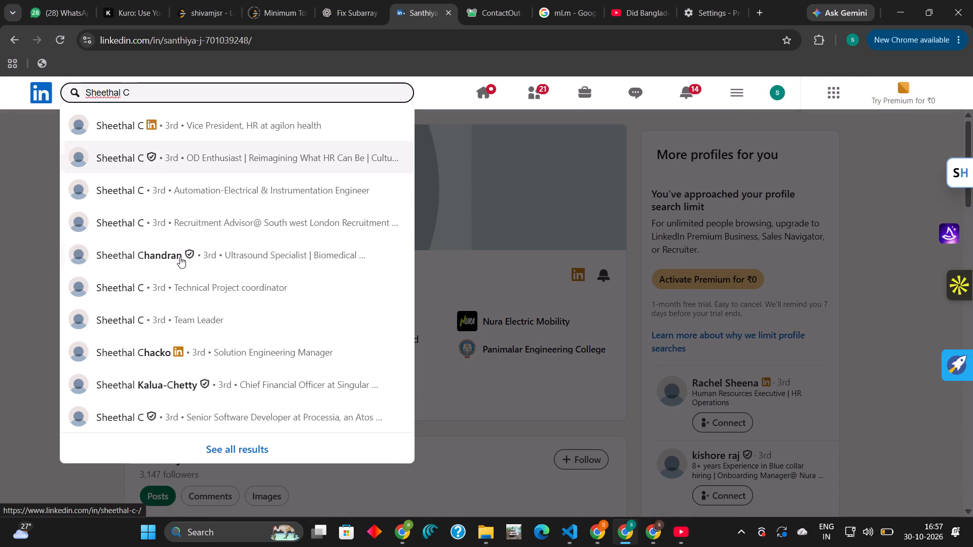
{"action": "left_click", "coordinate": [211, 137]}
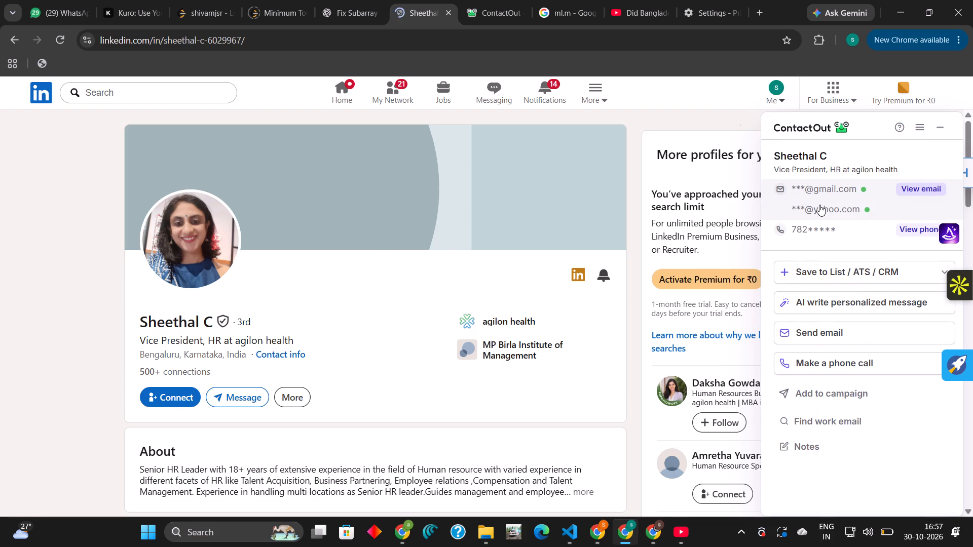
Reveal the agilon health Vice President, HR's phone number in ContactOut and copy it.
{"action": "left_click", "coordinate": [907, 232]}
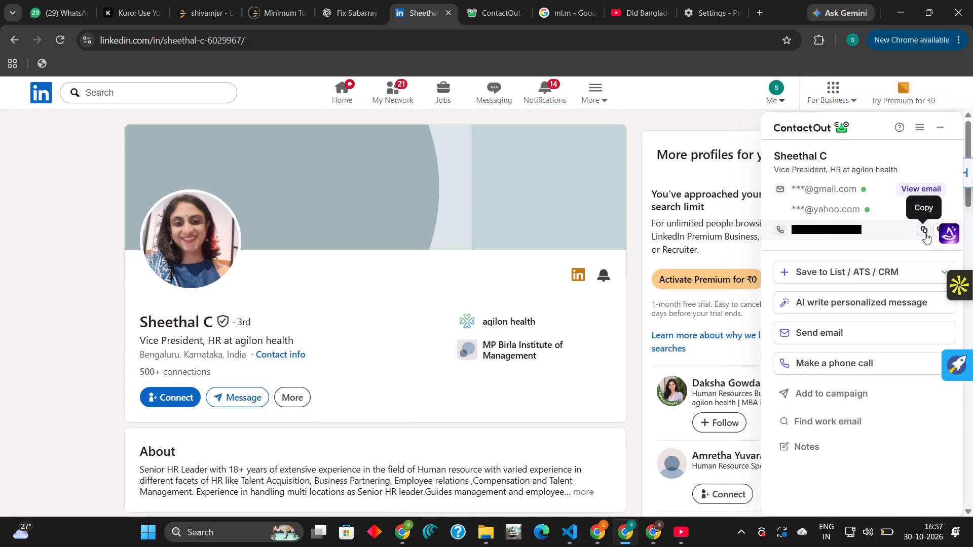
{"action": "left_click", "coordinate": [925, 233]}
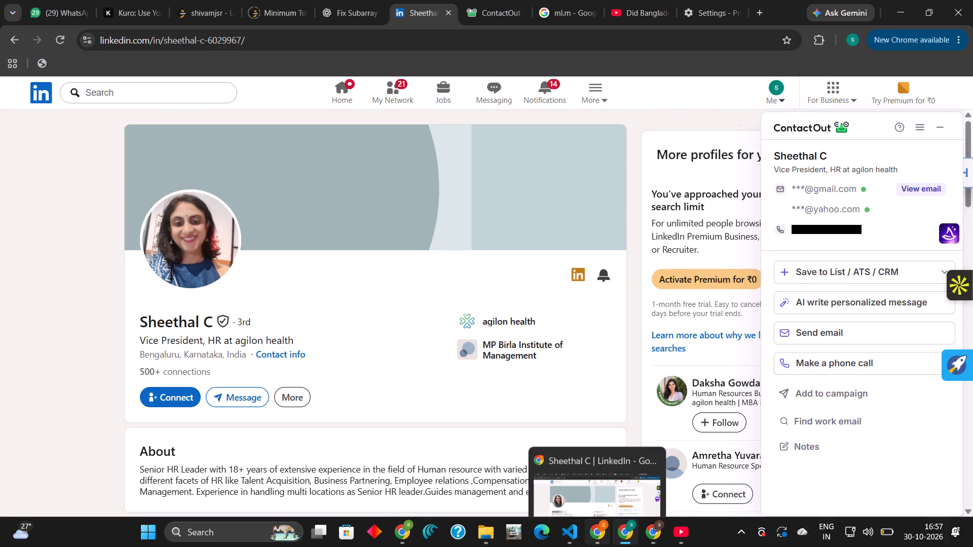
Switch to the internship data spreadsheet and replace the agilon health contact's phone number in cell C892 with the copied one.
{"action": "left_click", "coordinate": [591, 546]}
{"action": "left_click", "coordinate": [189, 0]}
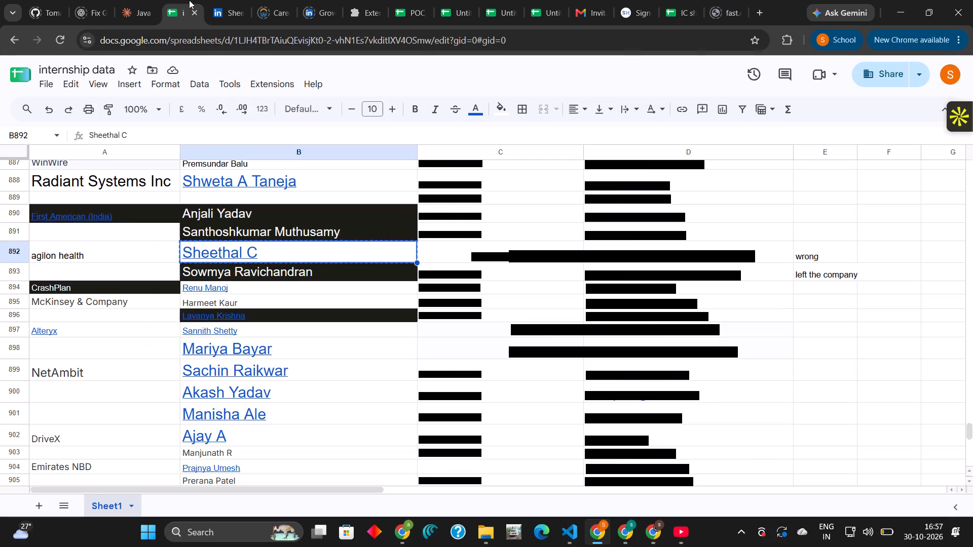
{"action": "left_click", "coordinate": [495, 252]}
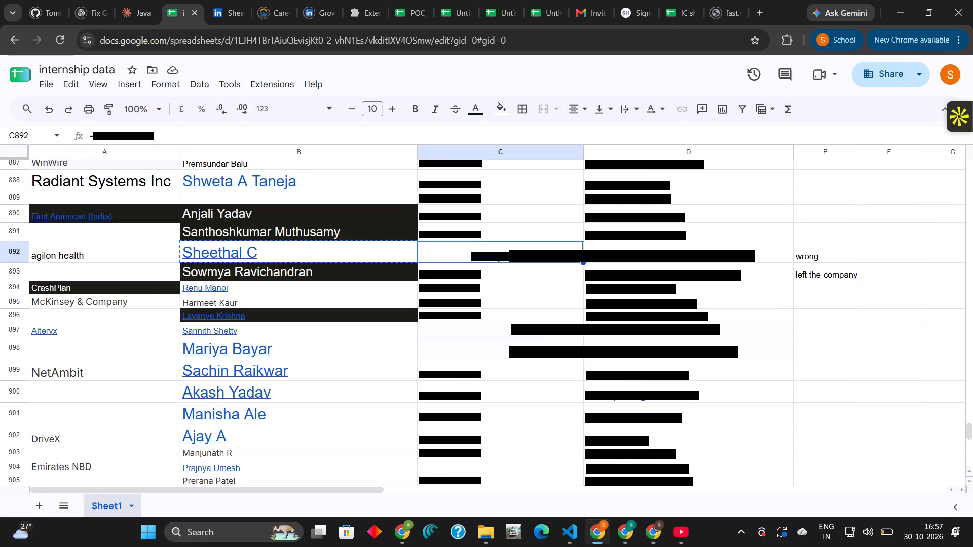
{"action": "key", "text": "BackSpace"}
{"action": "key", "text": "ctrl+v"}
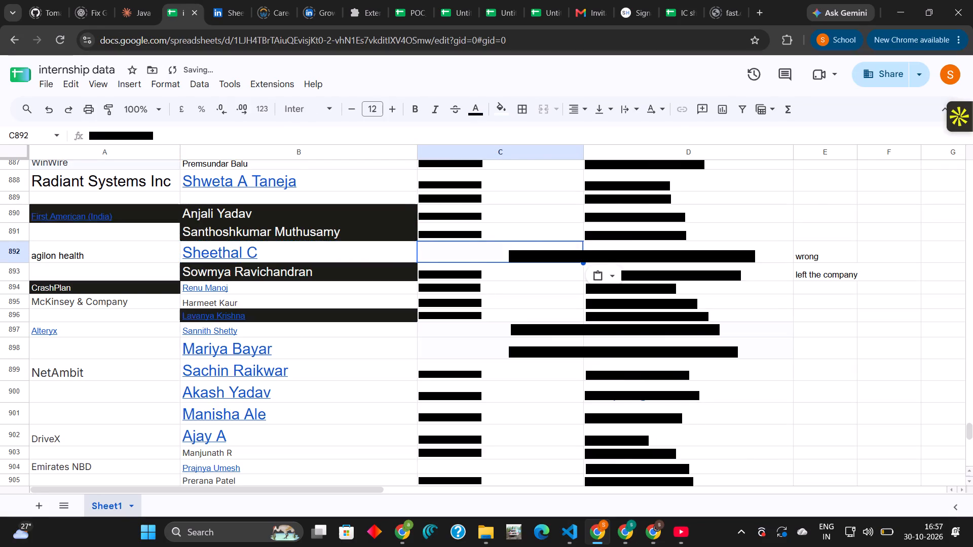
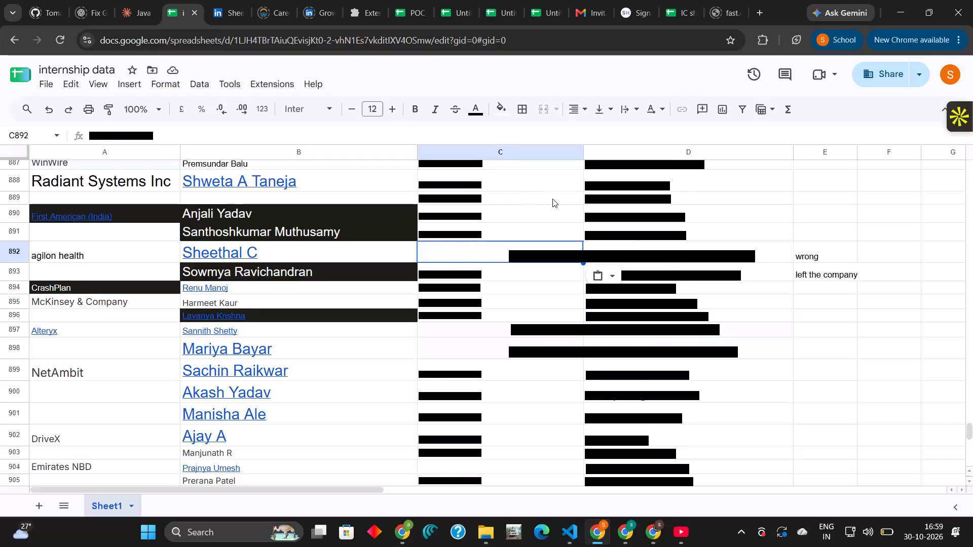
Look back through the company rows above agilon health, checking the contacts and their outreach notes.
{"action": "scroll", "coordinate": [552, 199], "scroll_direction": "up", "scroll_amount": 2}
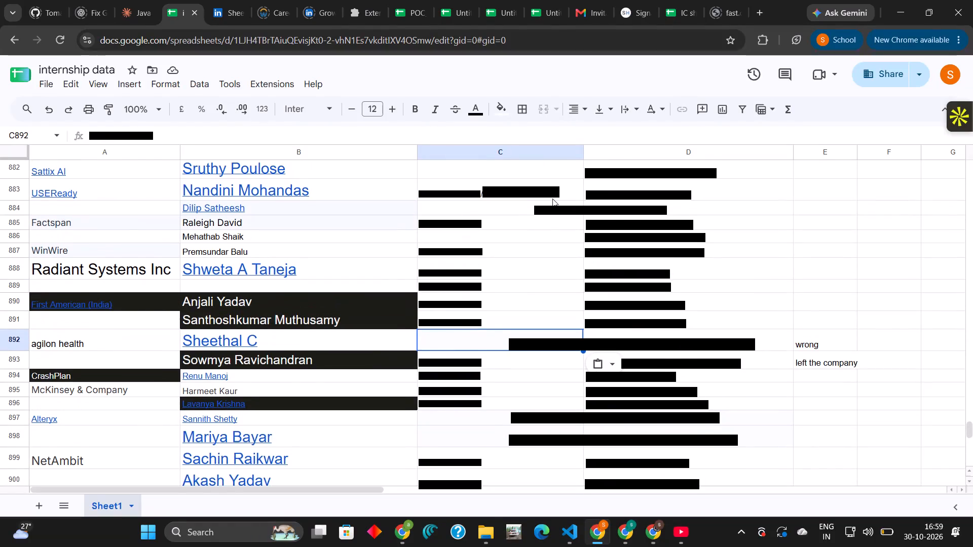
{"action": "scroll", "coordinate": [552, 199], "scroll_direction": "up", "scroll_amount": 5}
{"action": "scroll", "coordinate": [552, 199], "scroll_direction": "right", "scroll_amount": 3}
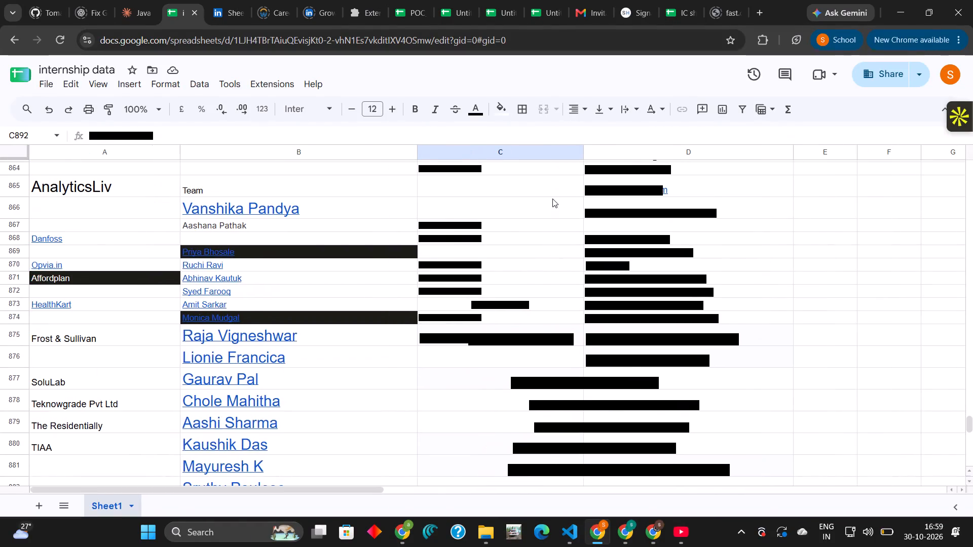
{"action": "scroll", "coordinate": [552, 199], "scroll_direction": "up", "scroll_amount": 4}
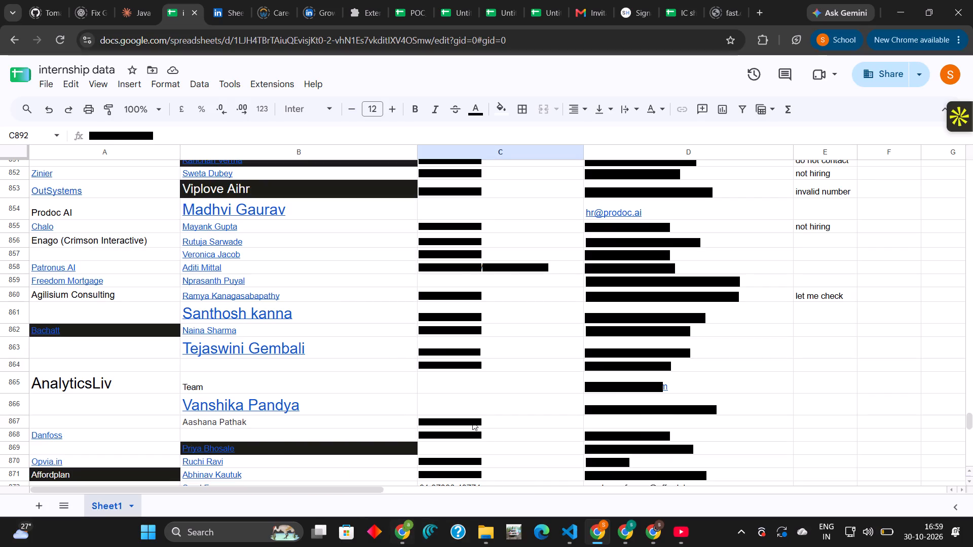
{"action": "scroll", "coordinate": [353, 350], "scroll_direction": "up", "scroll_amount": 4}
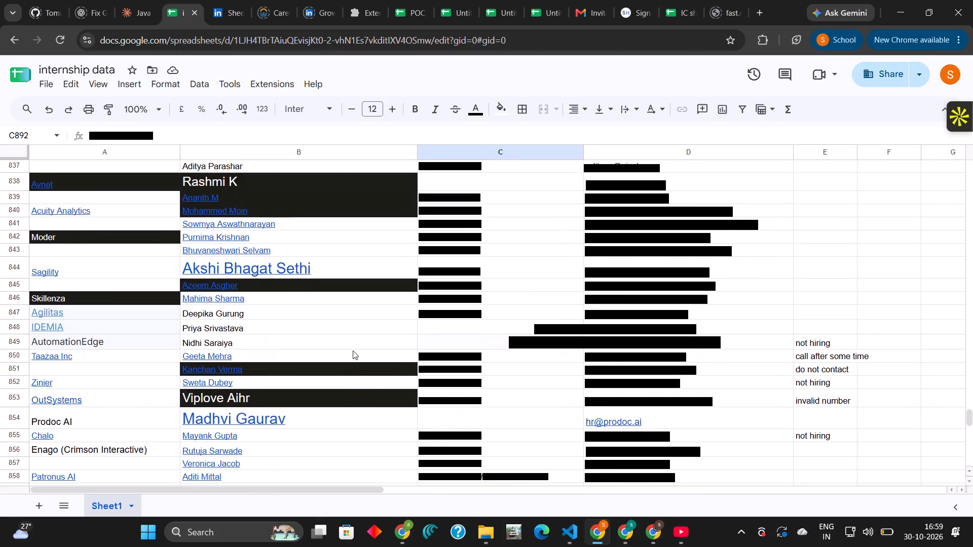
Search the spreadsheet for "fanatics" and select the phone number cell C796 in the Fanatics Inc row.
{"action": "key", "text": "ctrl+h"}
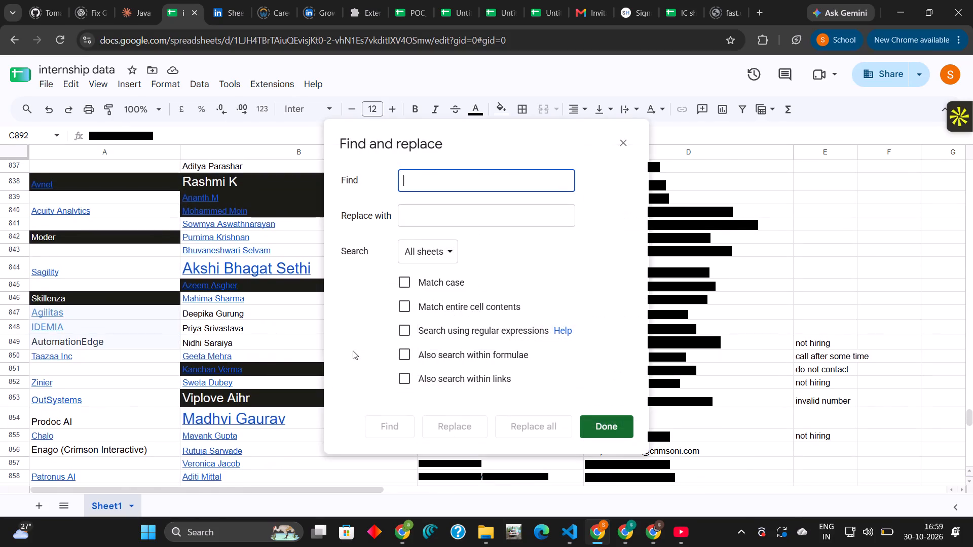
{"action": "type", "text": "fanatics"}
{"action": "key", "text": "Return"}
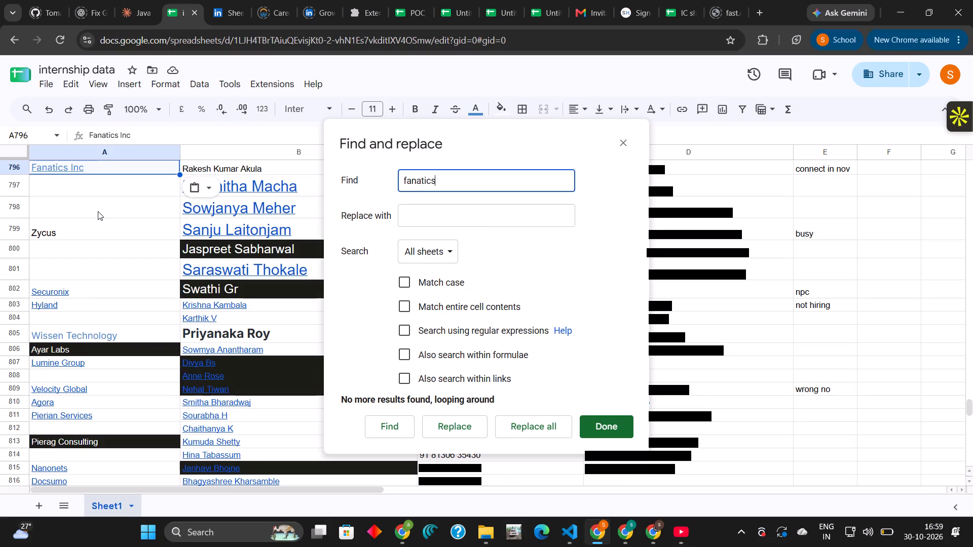
{"action": "left_click", "coordinate": [98, 211]}
{"action": "left_click", "coordinate": [624, 140]}
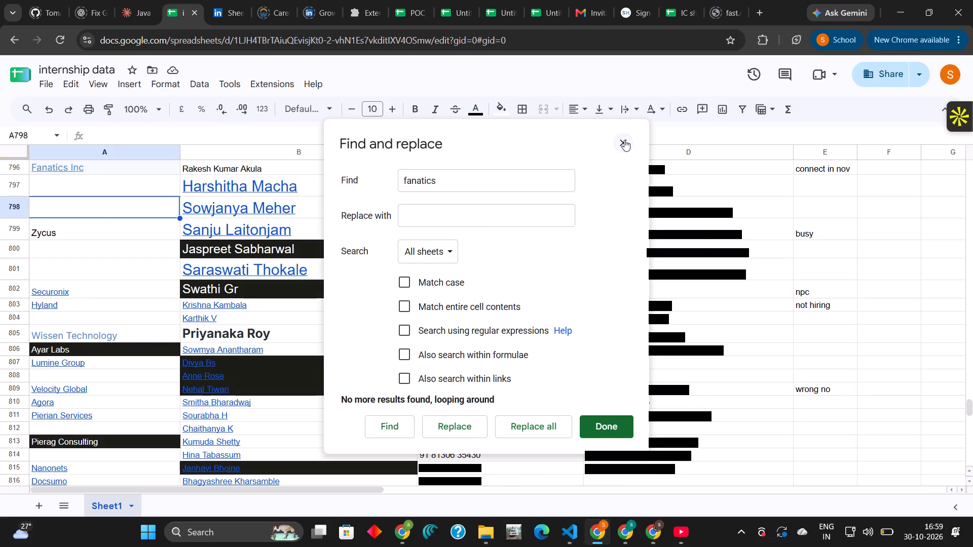
{"action": "left_click", "coordinate": [521, 175]}
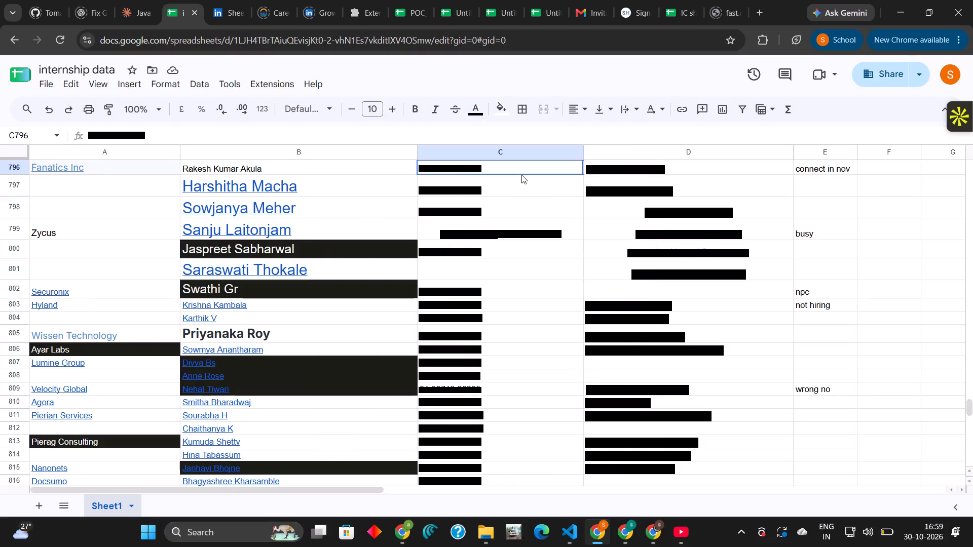
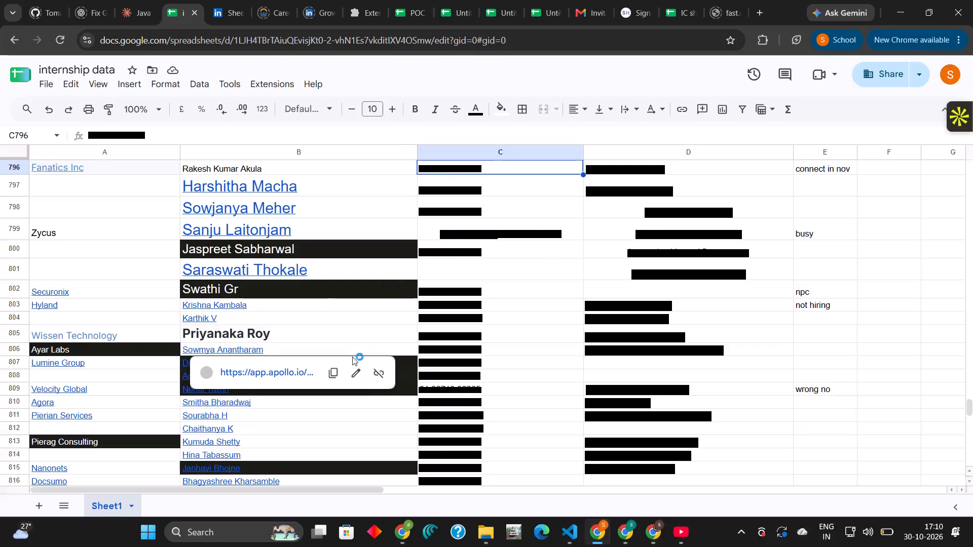
Look through the contacts and outreach notes below Fanatics Inc and select phone number cell C860 in the Agilisium Consulting row.
{"action": "scroll", "coordinate": [354, 355], "scroll_direction": "down", "scroll_amount": 2}
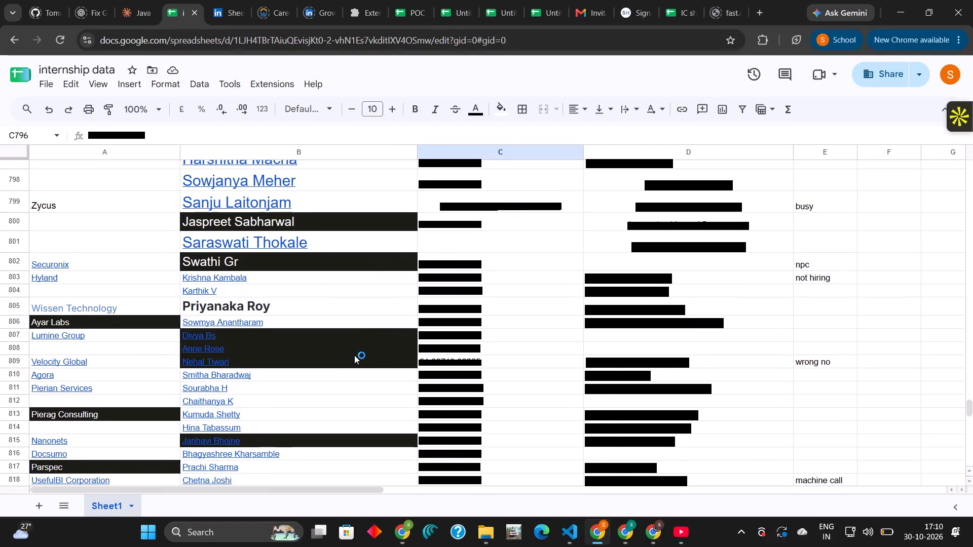
{"action": "scroll", "coordinate": [354, 355], "scroll_direction": "down", "scroll_amount": 2}
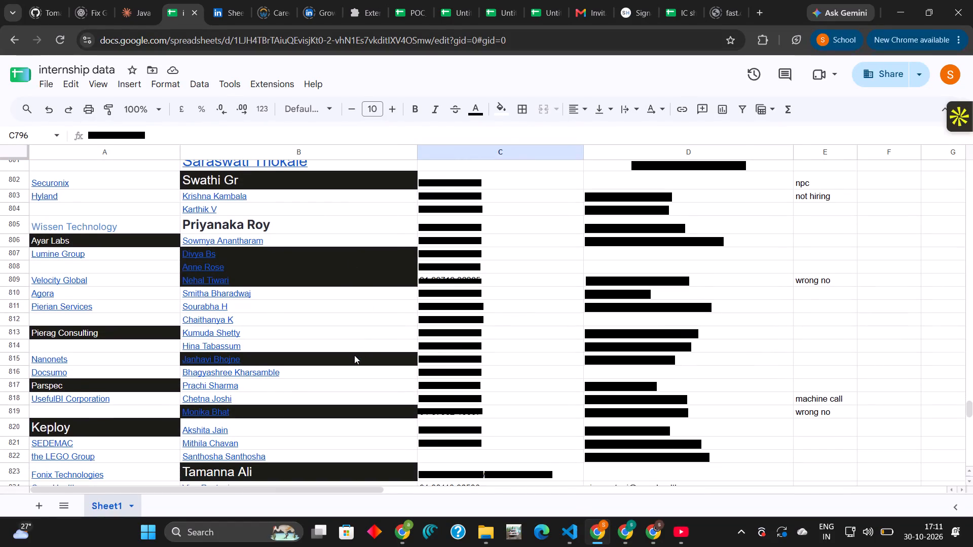
{"action": "scroll", "coordinate": [354, 355], "scroll_direction": "down", "scroll_amount": 2}
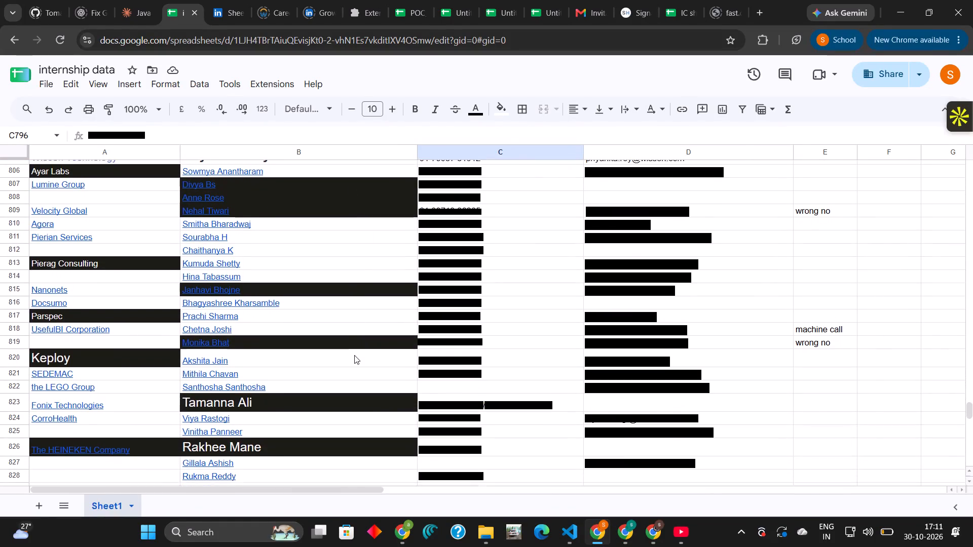
{"action": "scroll", "coordinate": [354, 355], "scroll_direction": "down", "scroll_amount": 1}
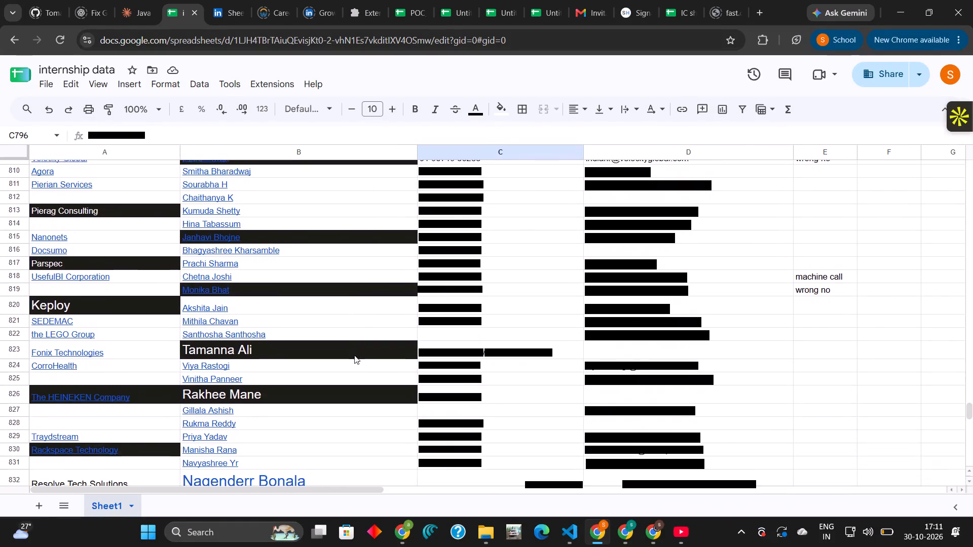
{"action": "scroll", "coordinate": [354, 355], "scroll_direction": "down", "scroll_amount": 2}
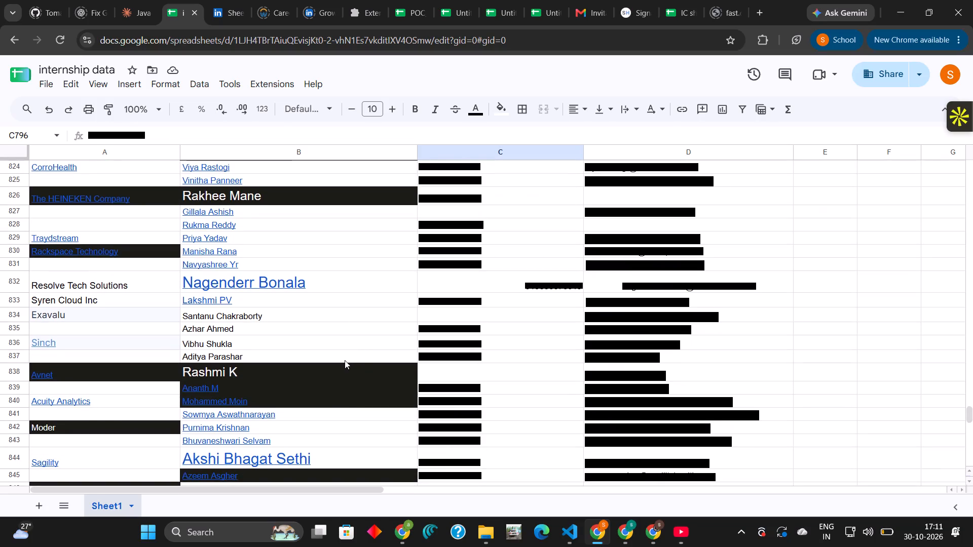
{"action": "scroll", "coordinate": [345, 360], "scroll_direction": "down", "scroll_amount": 2}
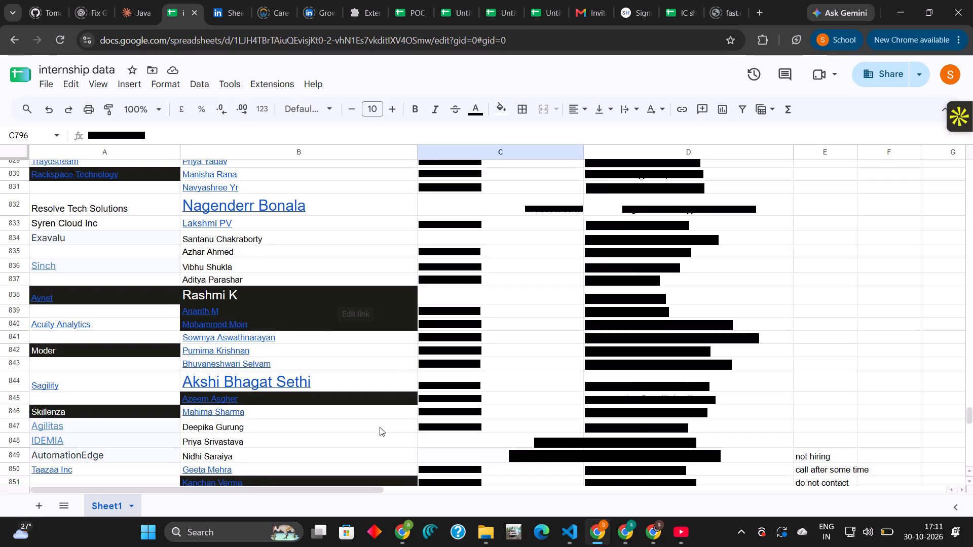
{"action": "scroll", "coordinate": [380, 427], "scroll_direction": "down", "scroll_amount": 5}
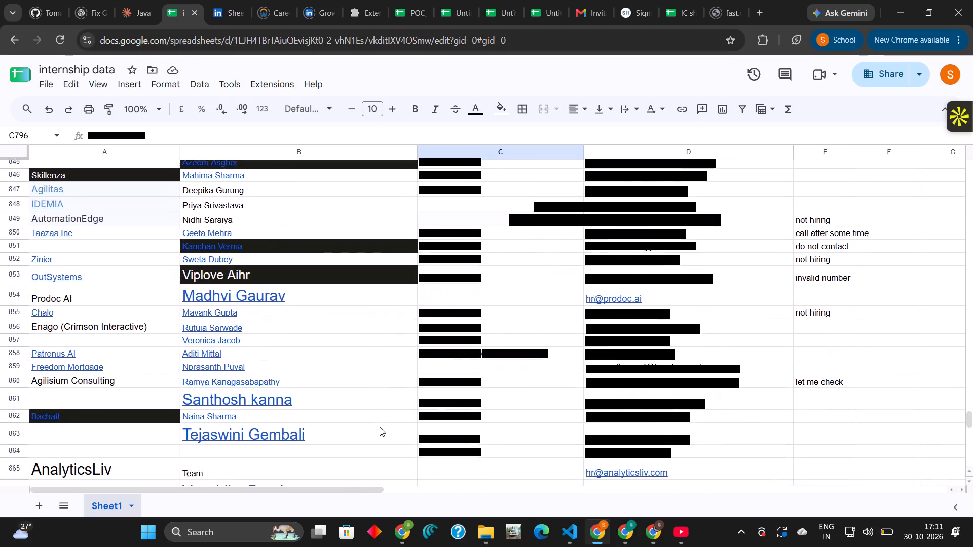
{"action": "scroll", "coordinate": [380, 427], "scroll_direction": "down", "scroll_amount": 1}
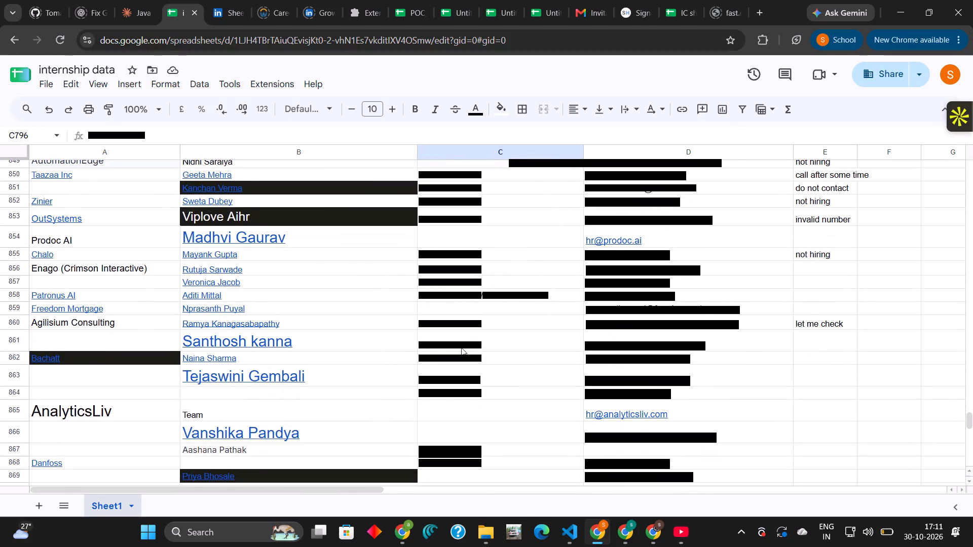
{"action": "left_click", "coordinate": [480, 328]}
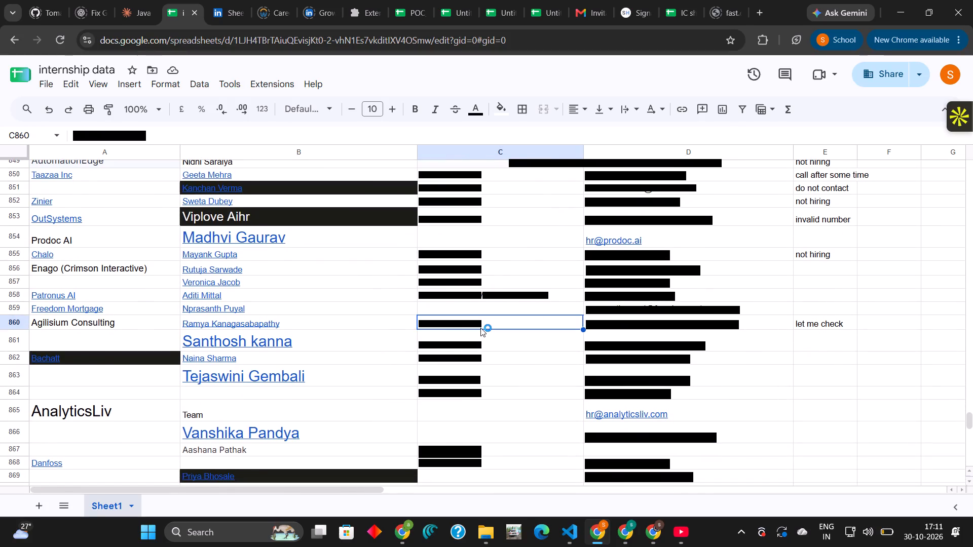
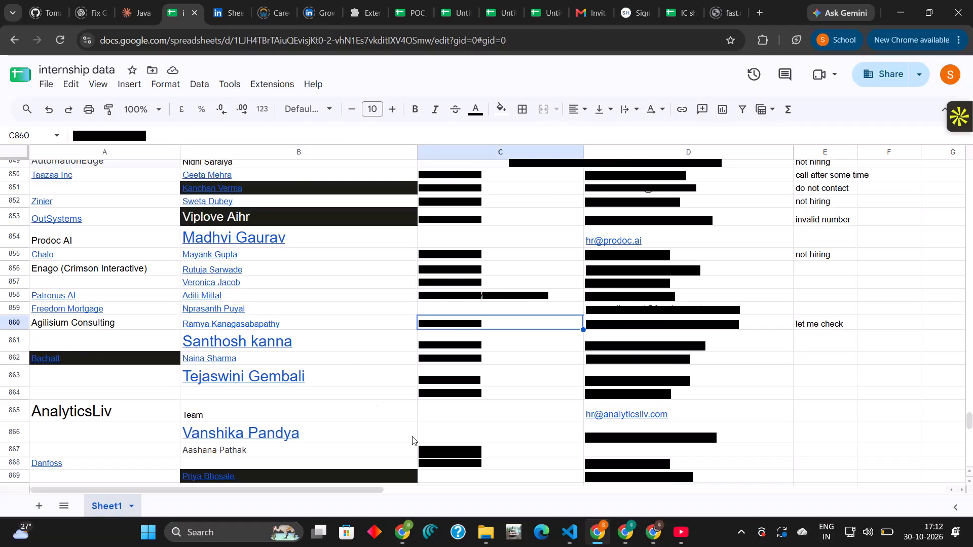
Select phone number cell C867, in the contact row directly above Danfoss.
{"action": "left_click", "coordinate": [474, 447]}
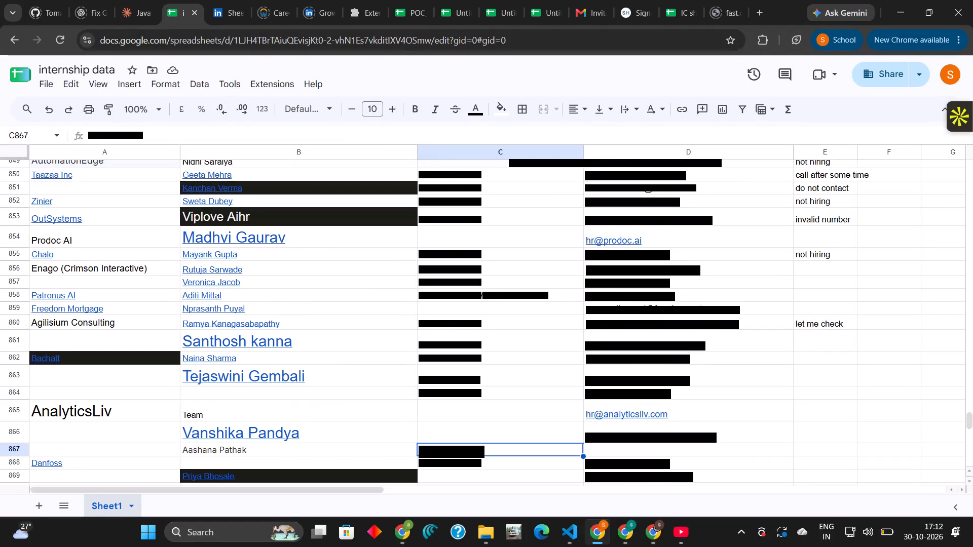
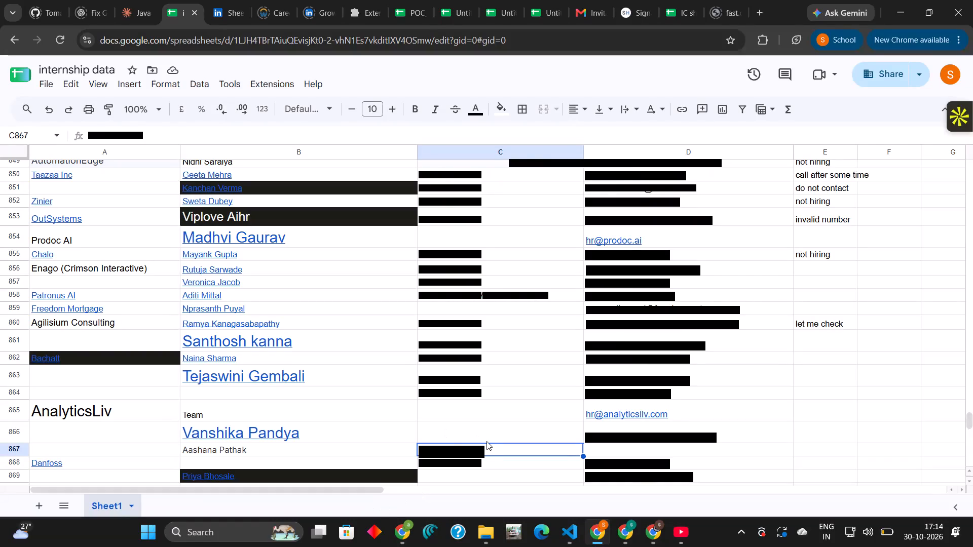
Review the contact rows of the internship data sheet from row 867 down to the Chargebee and Vahan.ai rows, checking SoluLab phone cell C877.
{"action": "scroll", "coordinate": [486, 441], "scroll_direction": "down", "scroll_amount": 4}
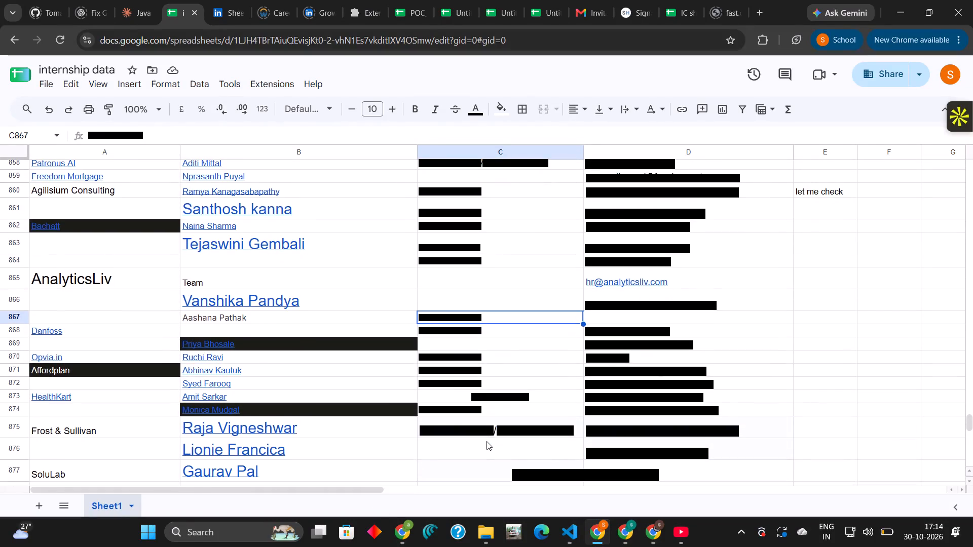
{"action": "scroll", "coordinate": [486, 441], "scroll_direction": "down", "scroll_amount": 3}
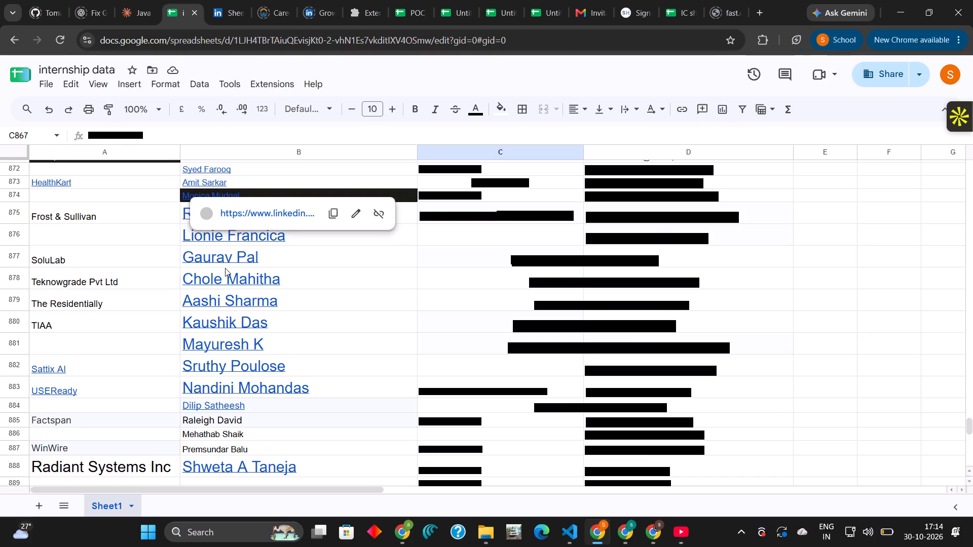
{"action": "left_click", "coordinate": [560, 256]}
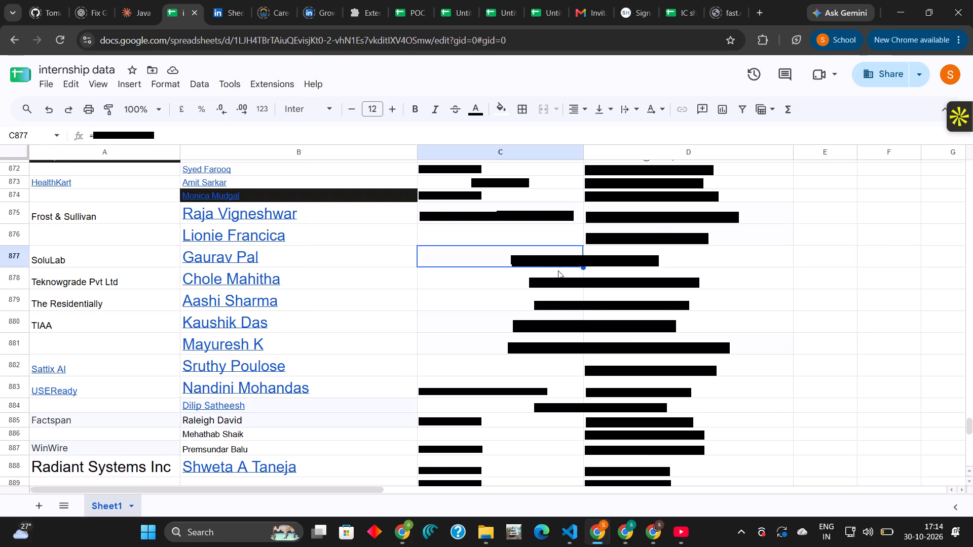
{"action": "scroll", "coordinate": [524, 362], "scroll_direction": "down", "scroll_amount": 3}
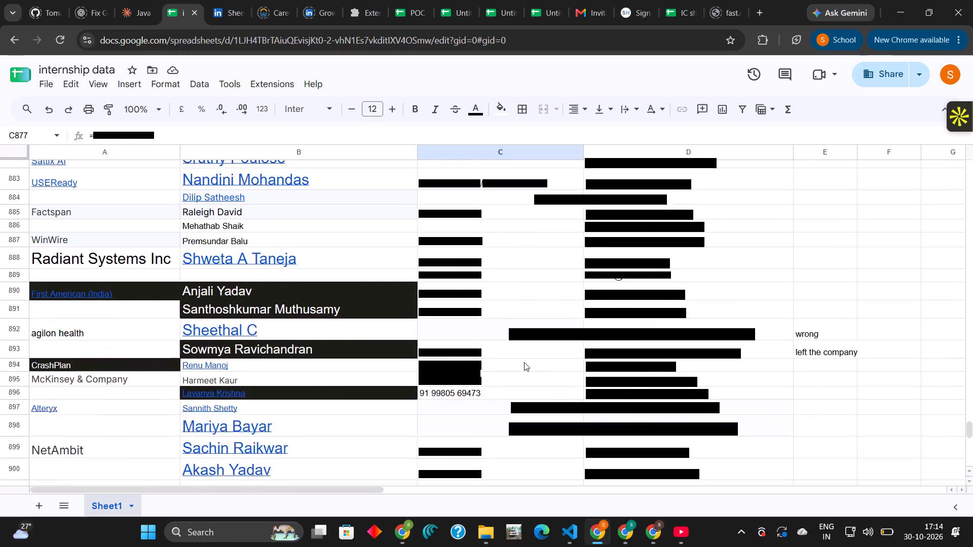
{"action": "scroll", "coordinate": [524, 362], "scroll_direction": "down", "scroll_amount": 2}
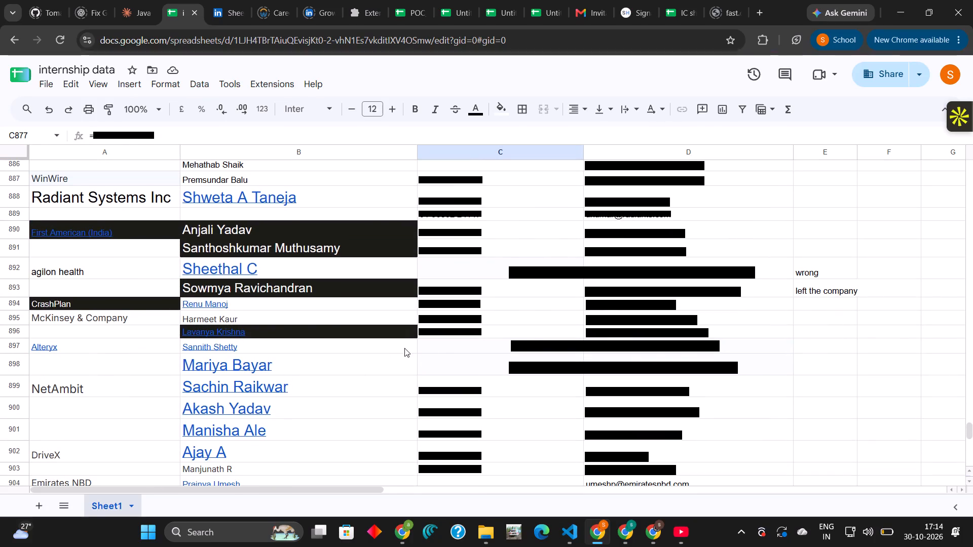
{"action": "scroll", "coordinate": [463, 344], "scroll_direction": "down", "scroll_amount": 4}
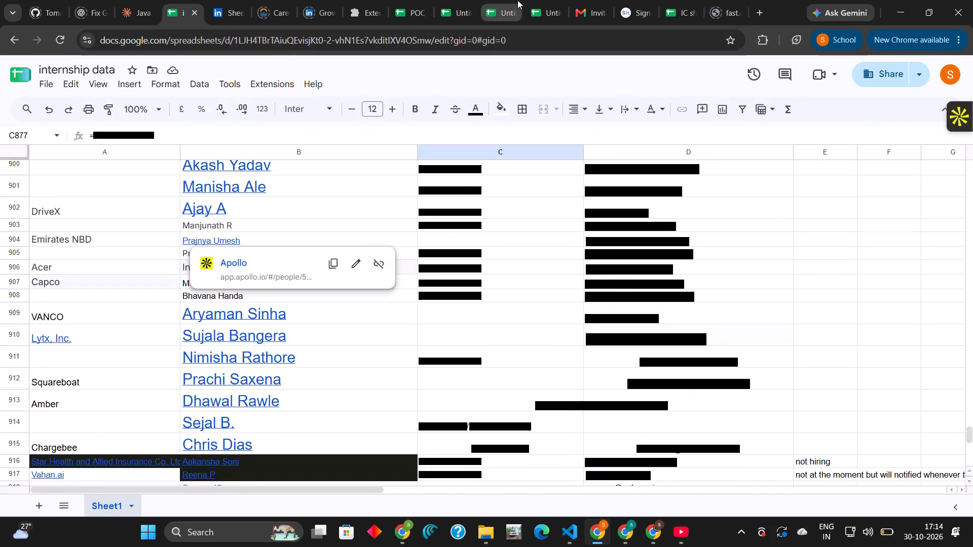
Switch to the untitled HR contact spreadsheet and review its logged call outcomes down to the agilon health and NetAmbit rows, checking phone cell C696.
{"action": "left_click", "coordinate": [503, 0]}
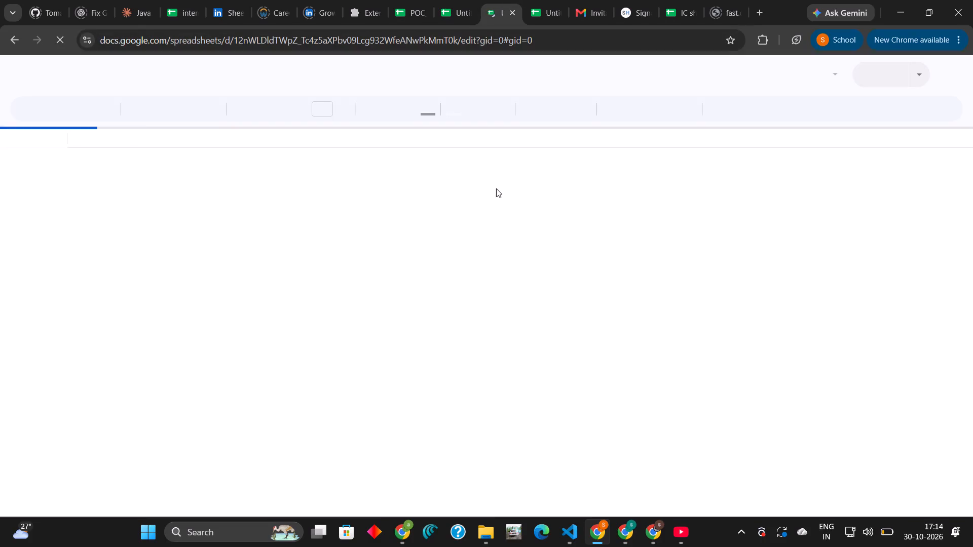
{"action": "scroll", "coordinate": [448, 299], "scroll_direction": "down", "scroll_amount": 8}
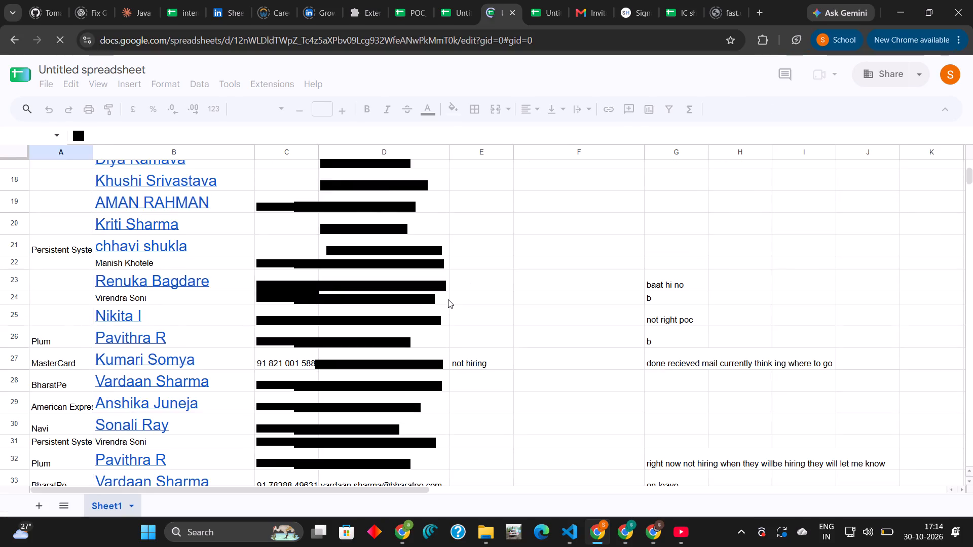
{"action": "scroll", "coordinate": [448, 299], "scroll_direction": "down", "scroll_amount": 10}
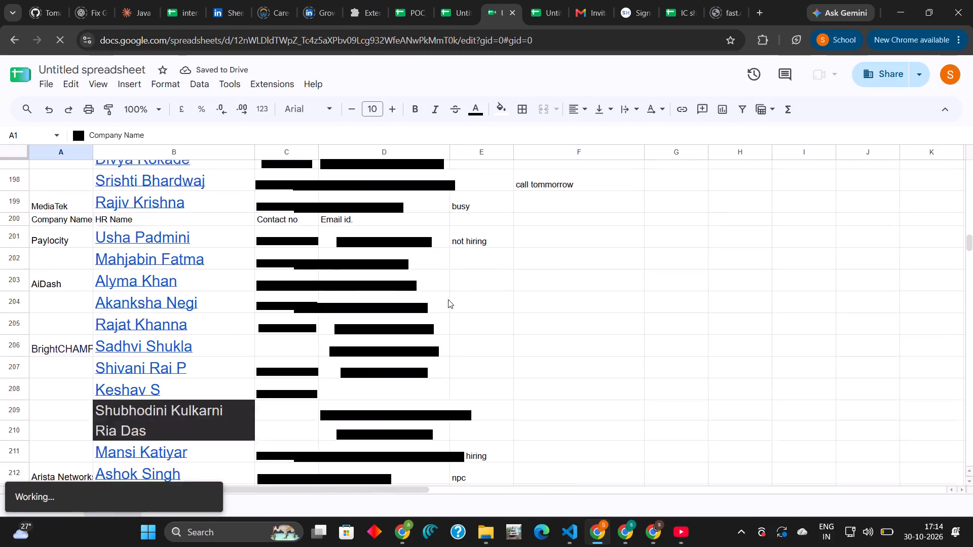
{"action": "scroll", "coordinate": [448, 299], "scroll_direction": "down", "scroll_amount": 5}
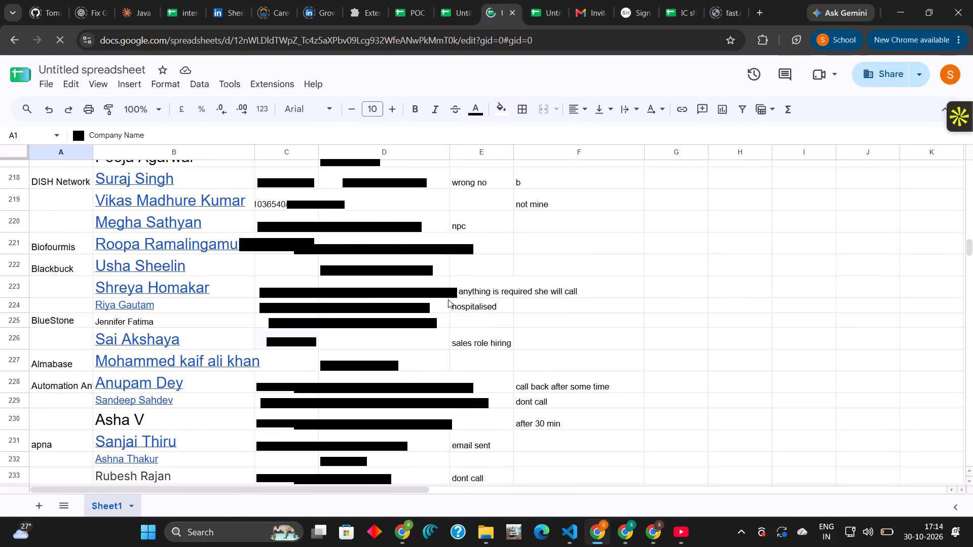
{"action": "scroll", "coordinate": [448, 299], "scroll_direction": "down", "scroll_amount": 6}
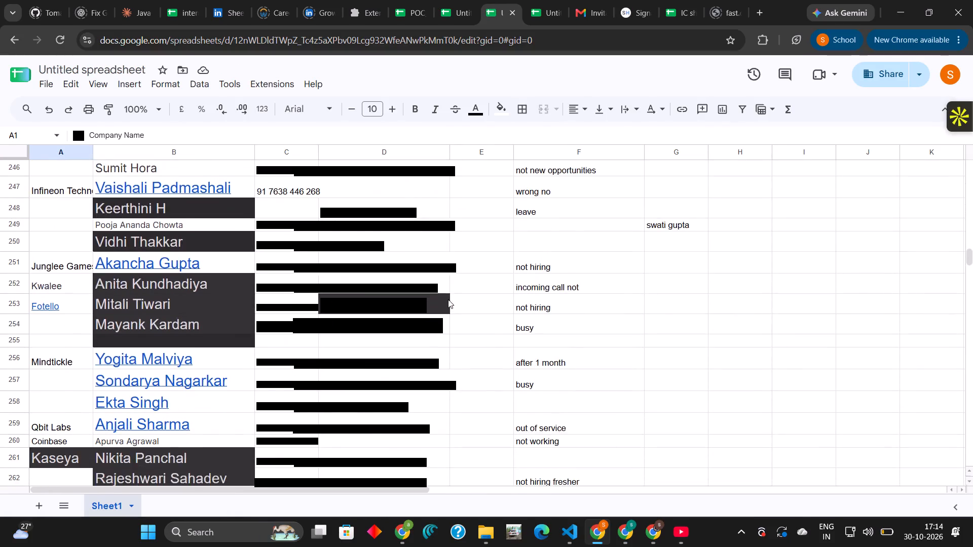
{"action": "scroll", "coordinate": [448, 299], "scroll_direction": "down", "scroll_amount": 3}
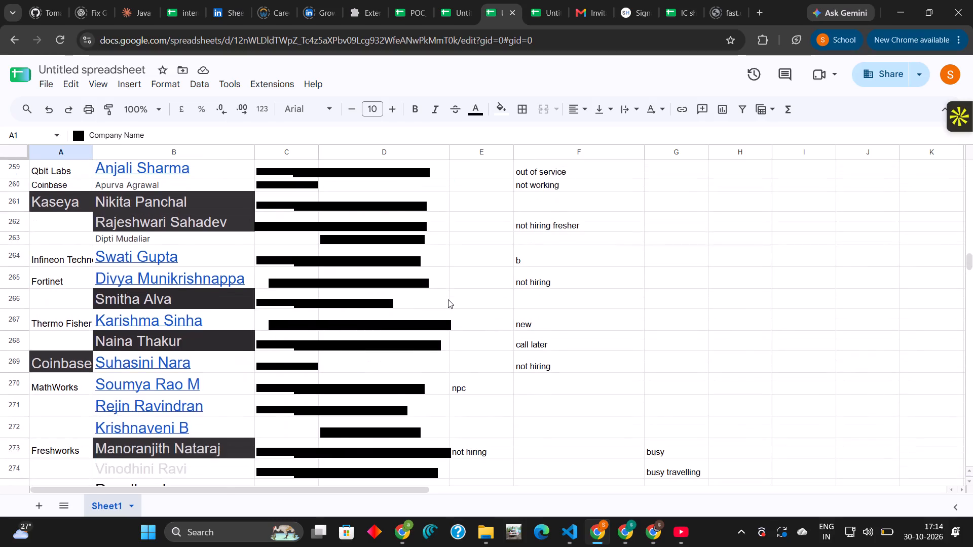
{"action": "scroll", "coordinate": [448, 299], "scroll_direction": "down", "scroll_amount": 5}
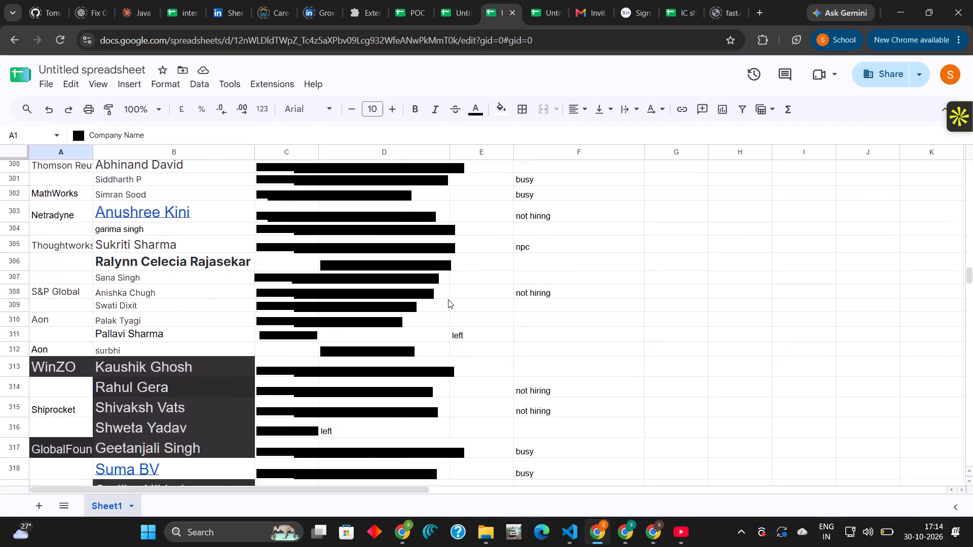
{"action": "scroll", "coordinate": [448, 299], "scroll_direction": "down", "scroll_amount": 4}
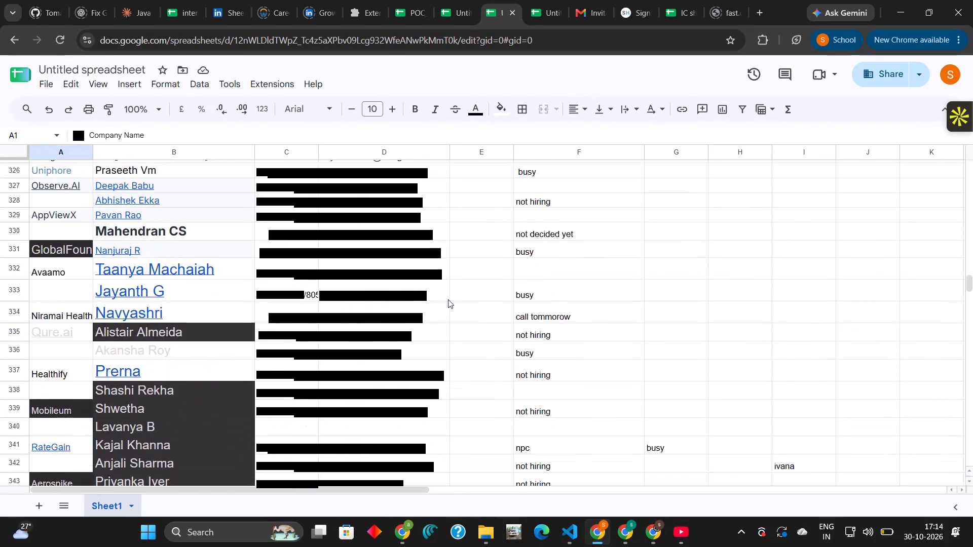
{"action": "scroll", "coordinate": [448, 299], "scroll_direction": "down", "scroll_amount": 3}
{"action": "scroll", "coordinate": [448, 299], "scroll_direction": "right", "scroll_amount": 1}
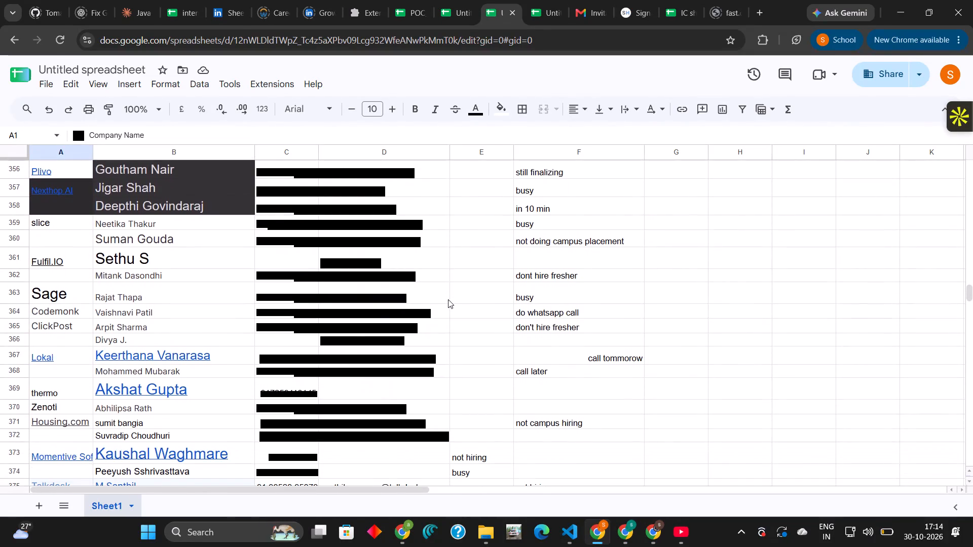
{"action": "scroll", "coordinate": [448, 299], "scroll_direction": "right", "scroll_amount": 1}
{"action": "scroll", "coordinate": [448, 299], "scroll_direction": "down", "scroll_amount": 3}
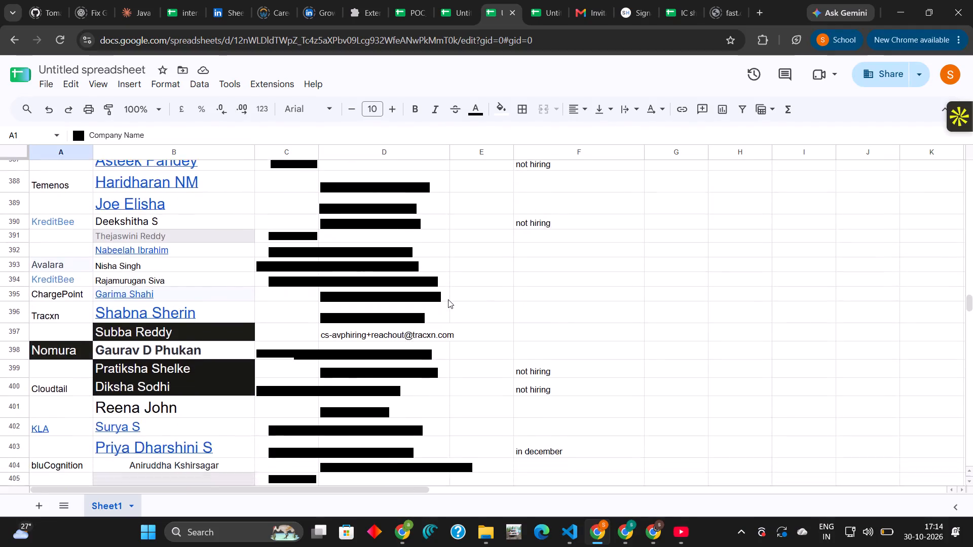
{"action": "scroll", "coordinate": [448, 299], "scroll_direction": "down", "scroll_amount": 6}
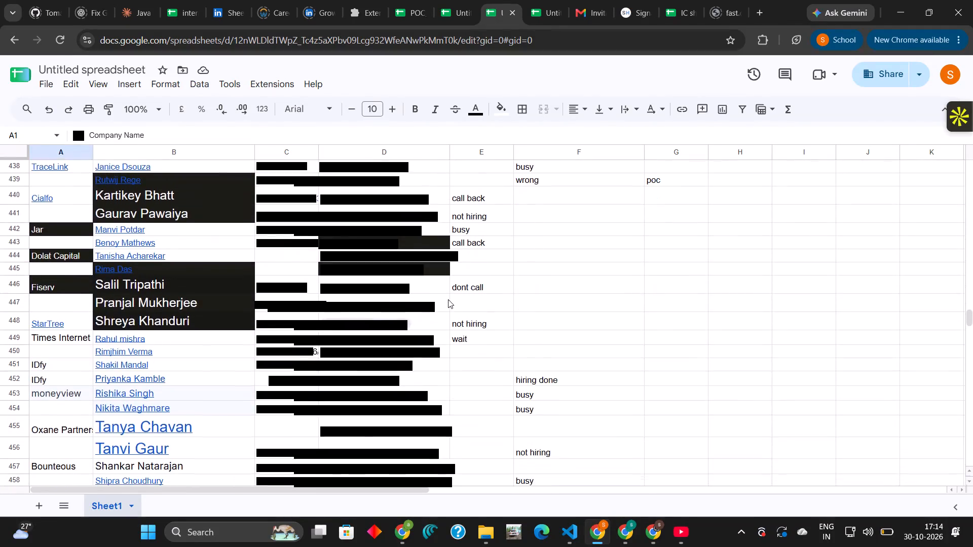
{"action": "scroll", "coordinate": [448, 299], "scroll_direction": "down", "scroll_amount": 5}
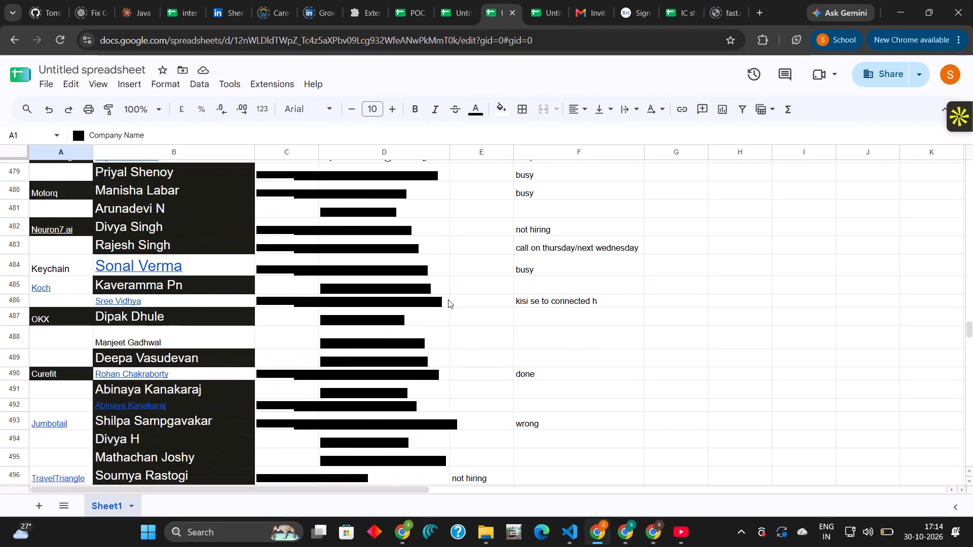
{"action": "scroll", "coordinate": [448, 299], "scroll_direction": "down", "scroll_amount": 3}
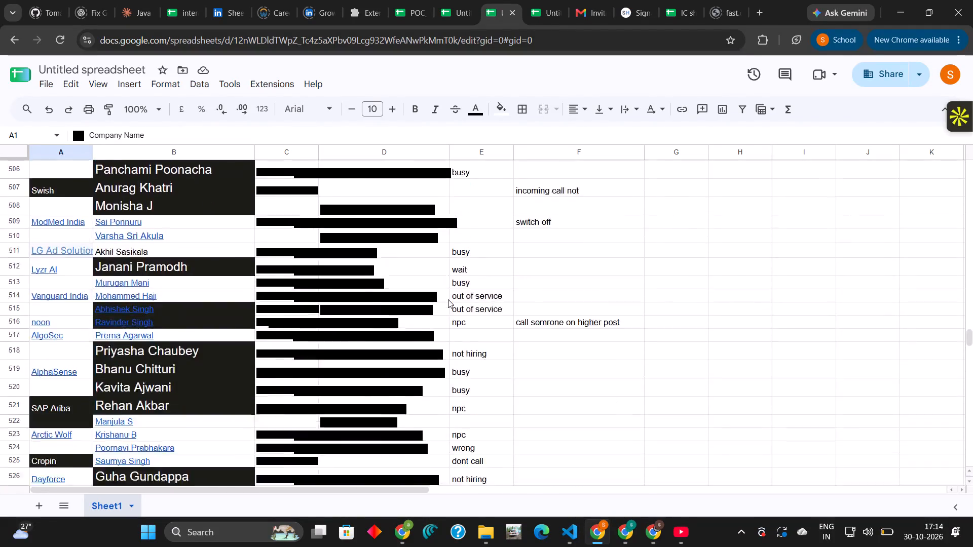
{"action": "scroll", "coordinate": [448, 299], "scroll_direction": "down", "scroll_amount": 3}
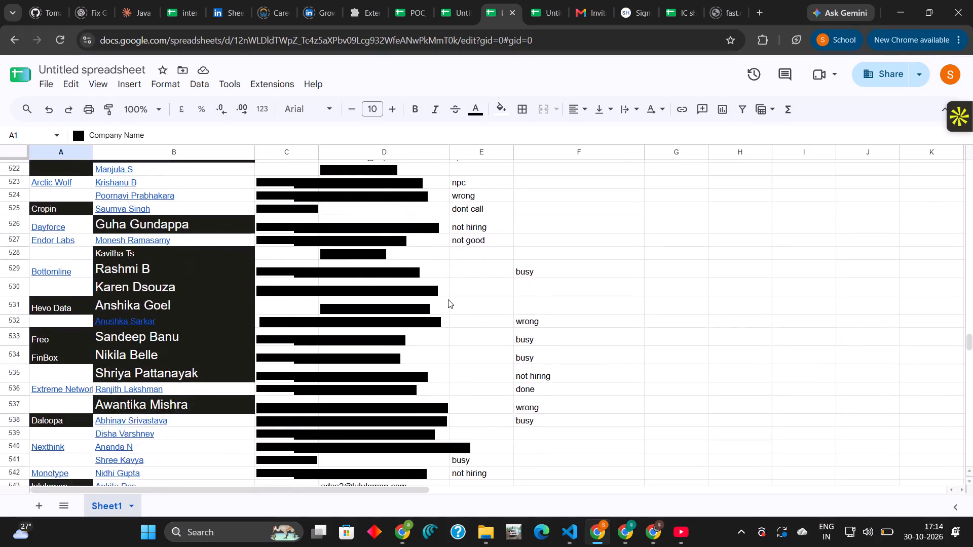
{"action": "scroll", "coordinate": [448, 299], "scroll_direction": "down", "scroll_amount": 2}
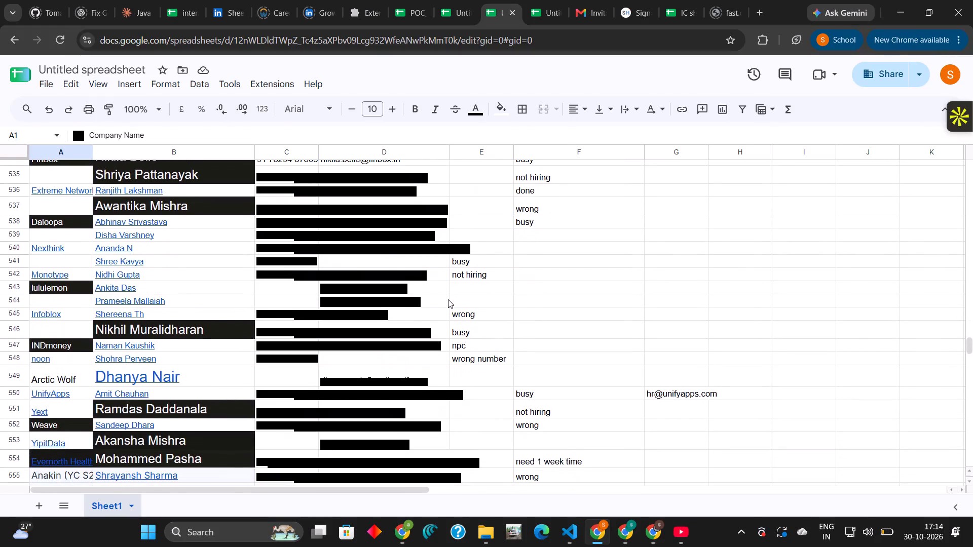
{"action": "scroll", "coordinate": [448, 299], "scroll_direction": "down", "scroll_amount": 1}
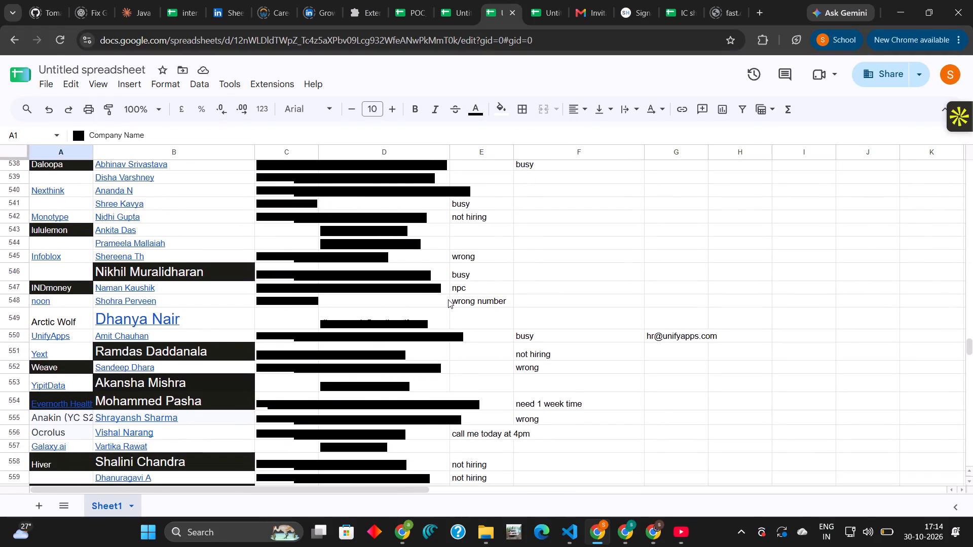
{"action": "scroll", "coordinate": [448, 299], "scroll_direction": "down", "scroll_amount": 2}
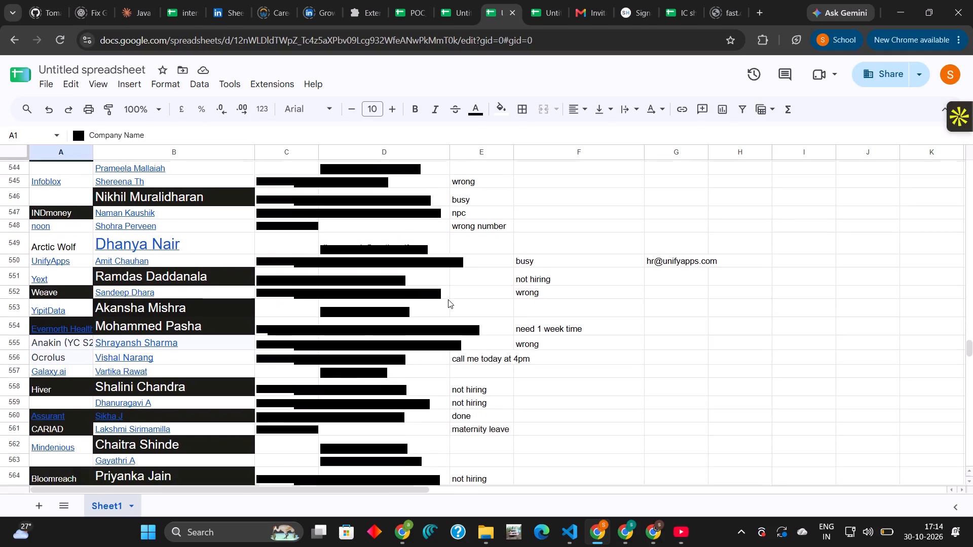
{"action": "scroll", "coordinate": [448, 299], "scroll_direction": "down", "scroll_amount": 3}
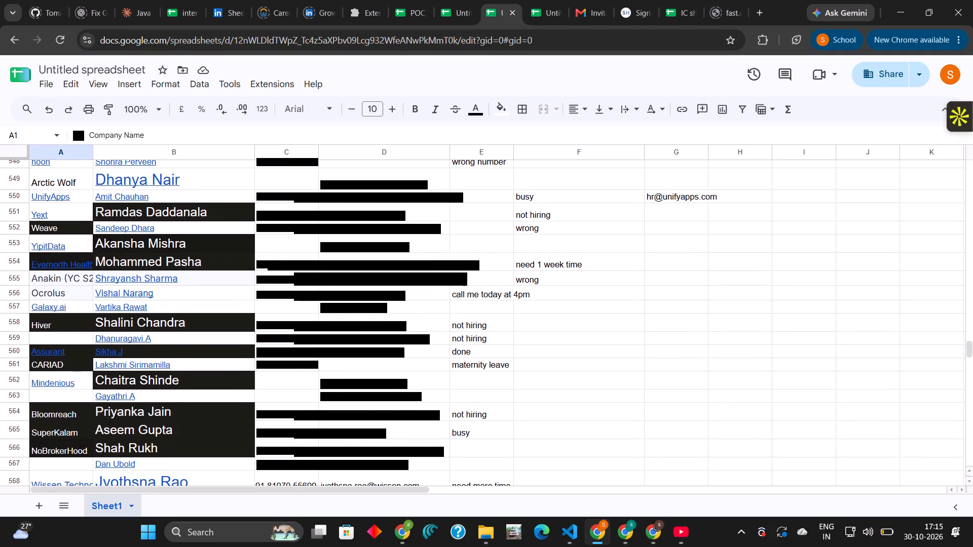
{"action": "scroll", "coordinate": [460, 277], "scroll_direction": "down", "scroll_amount": 2}
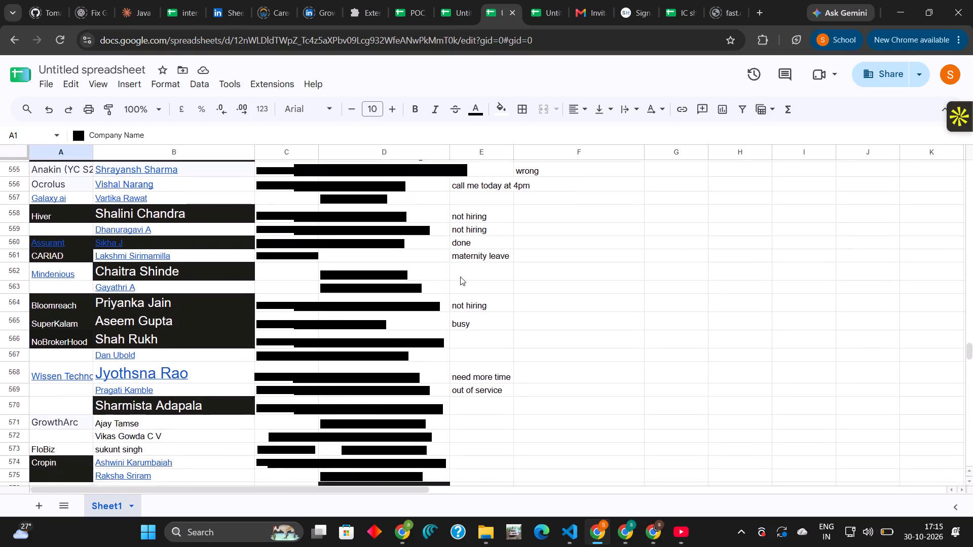
{"action": "scroll", "coordinate": [460, 277], "scroll_direction": "down", "scroll_amount": 6}
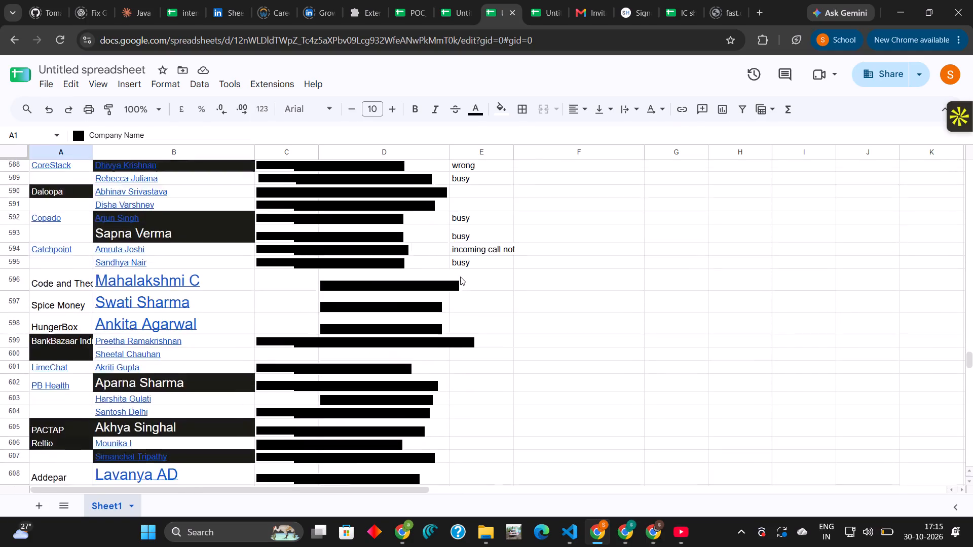
{"action": "scroll", "coordinate": [460, 277], "scroll_direction": "down", "scroll_amount": 11}
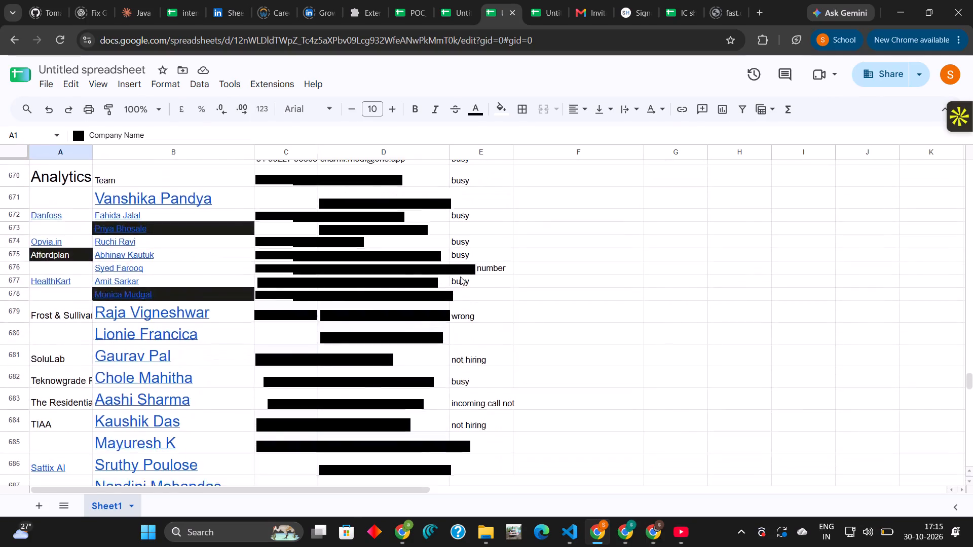
{"action": "scroll", "coordinate": [460, 277], "scroll_direction": "down", "scroll_amount": 1}
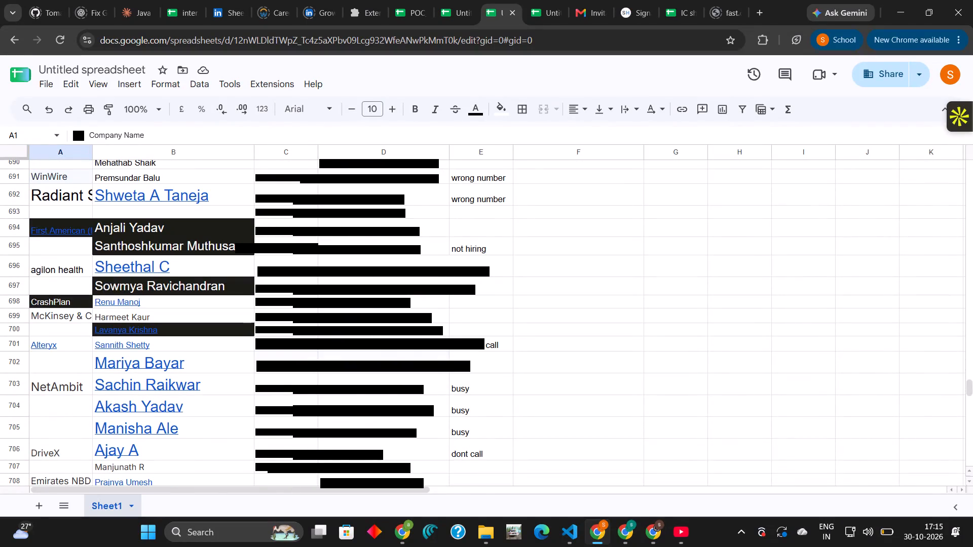
{"action": "left_click", "coordinate": [303, 270]}
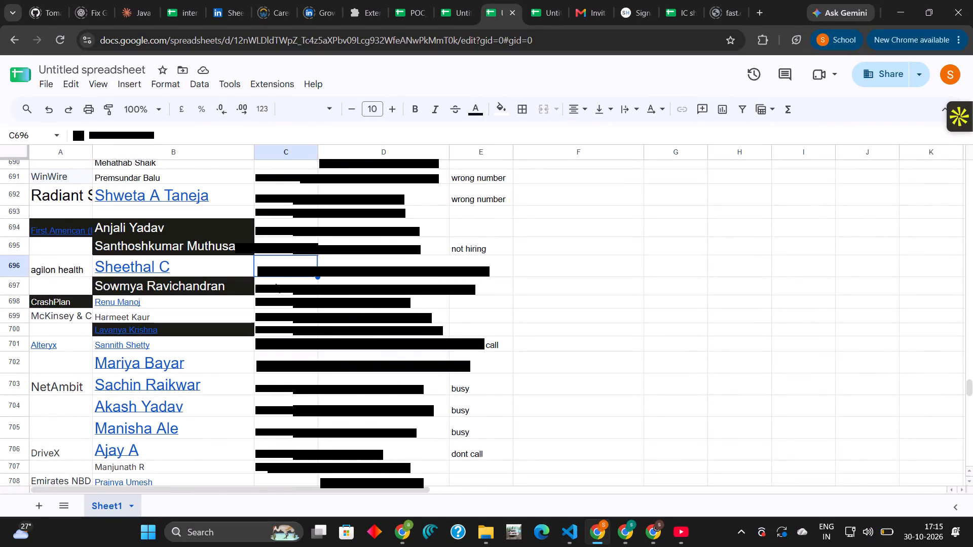
Remove the leading characters from the phone number in cell C702, in the contact row directly above NetAmbit.
{"action": "left_click", "coordinate": [288, 358]}
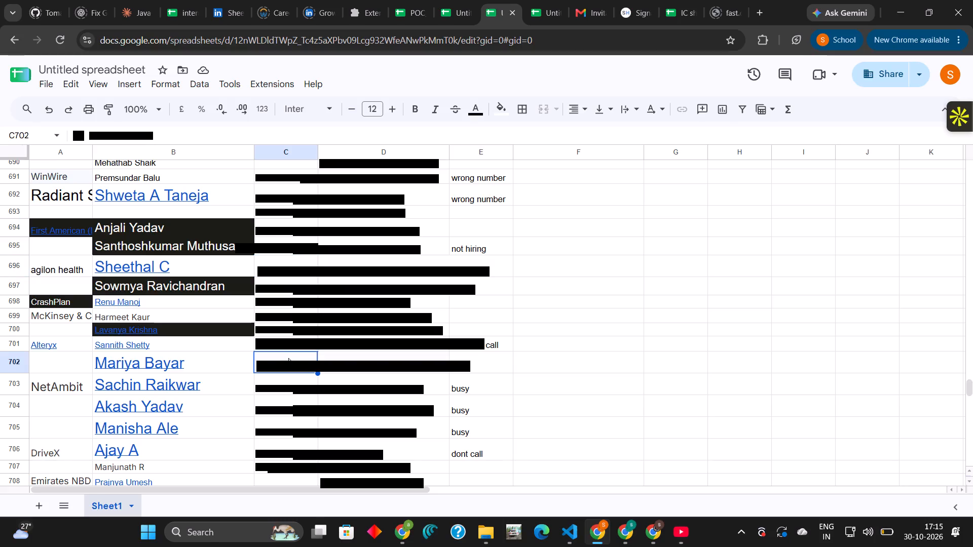
{"action": "double_click", "coordinate": [292, 372]}
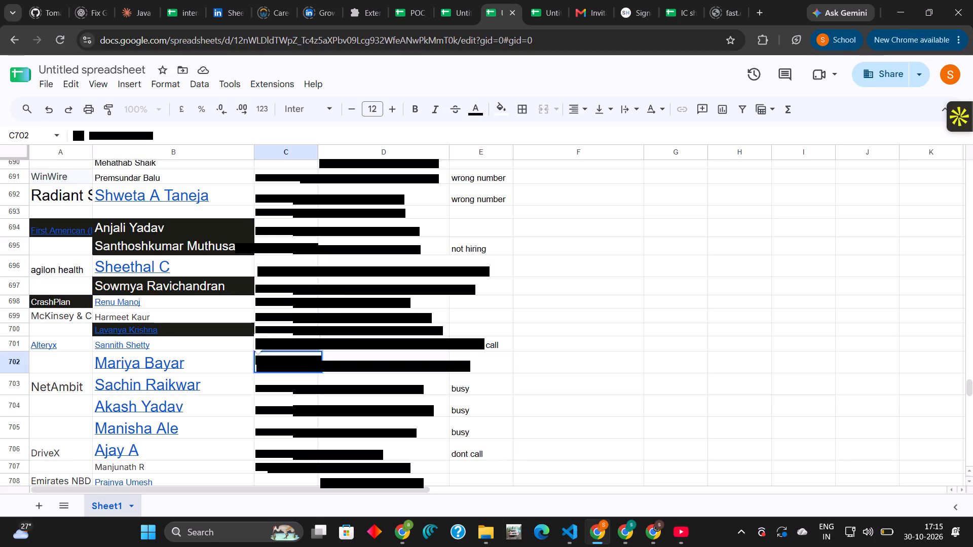
{"action": "left_click", "coordinate": [270, 362]}
{"action": "key", "text": "Left"}
{"action": "key", "text": "BackSpace"}
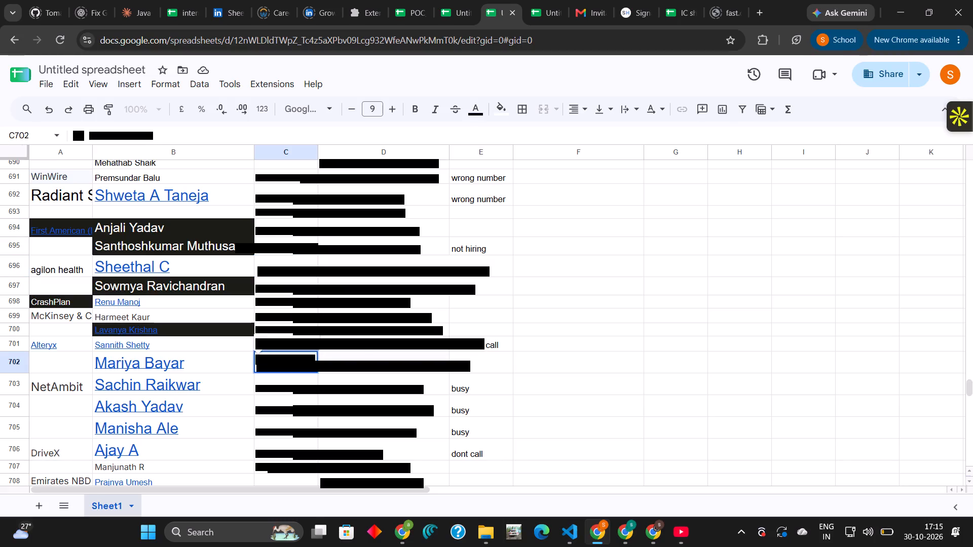
{"action": "key", "text": "BackSpace"}
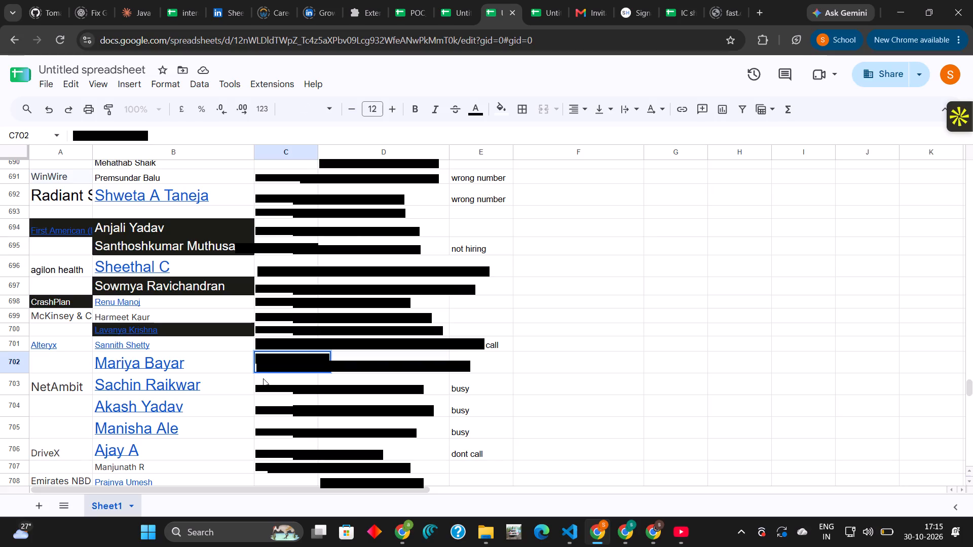
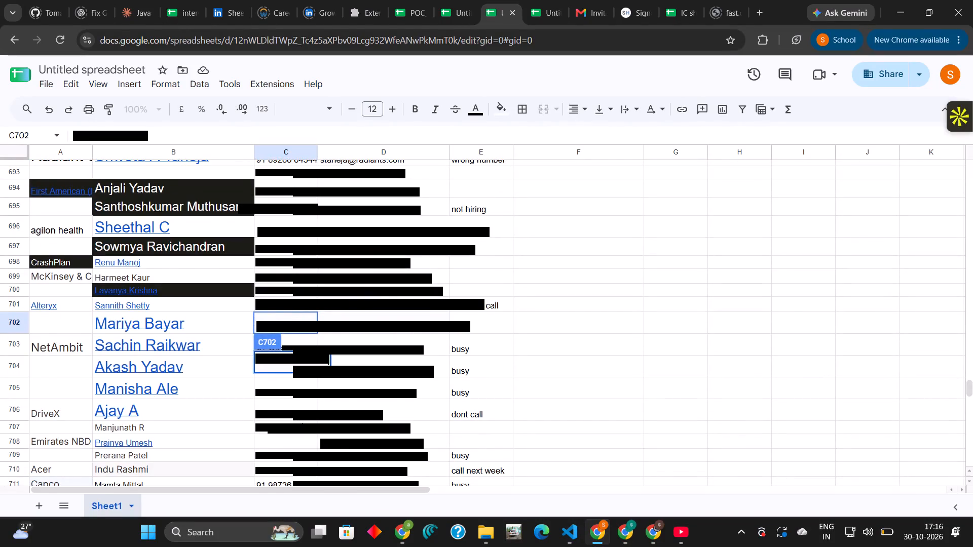
Review the contact rows and logged call outcomes from NetAmbit down to Chargebee in row 719, checking phone cells C711, C718 and C715.
{"action": "left_click", "coordinate": [575, 413]}
{"action": "scroll", "coordinate": [575, 413], "scroll_direction": "down", "scroll_amount": 1}
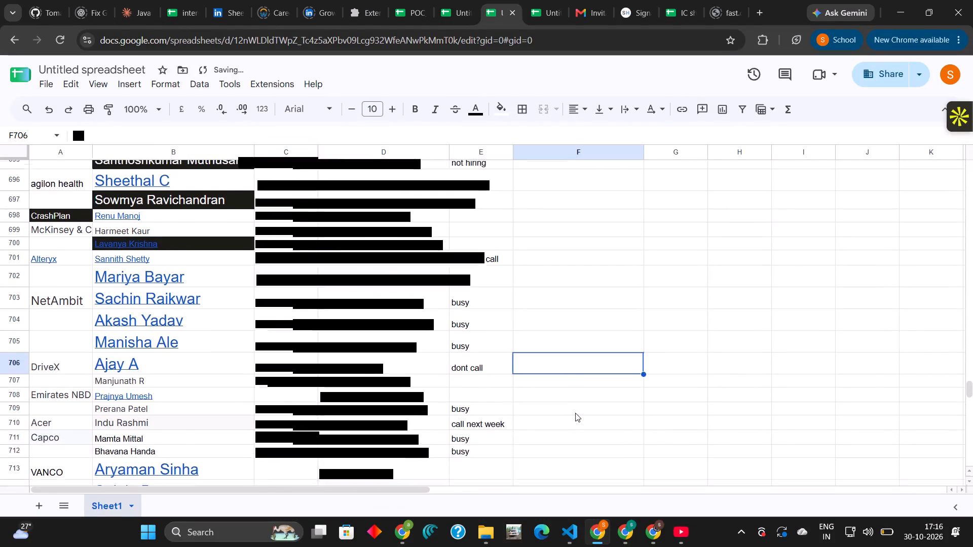
{"action": "scroll", "coordinate": [575, 413], "scroll_direction": "down", "scroll_amount": 1}
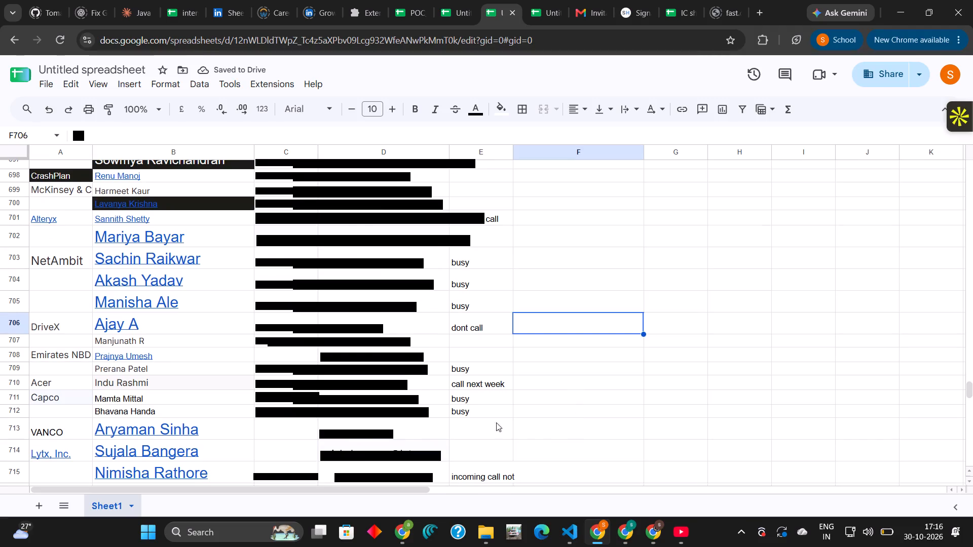
{"action": "left_click", "coordinate": [301, 406]}
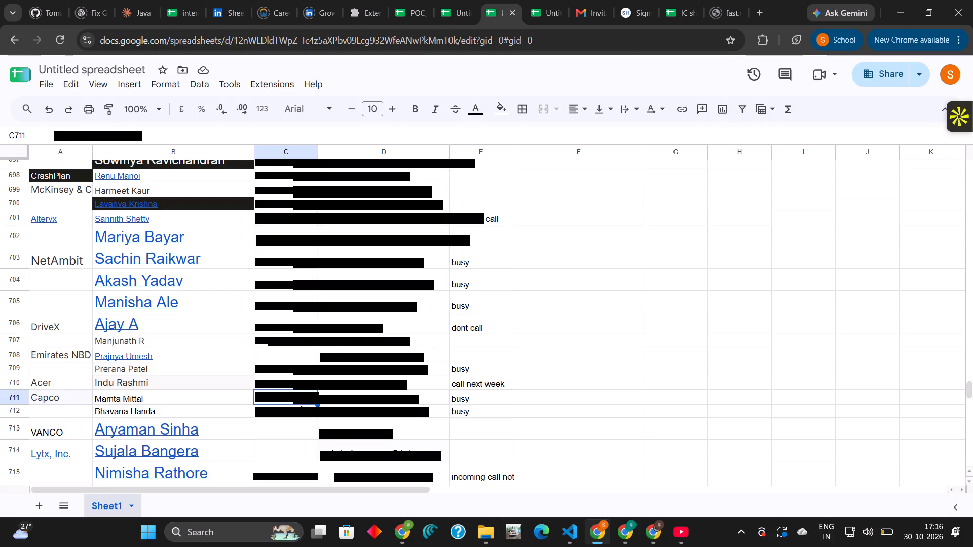
{"action": "scroll", "coordinate": [301, 406], "scroll_direction": "down", "scroll_amount": 1}
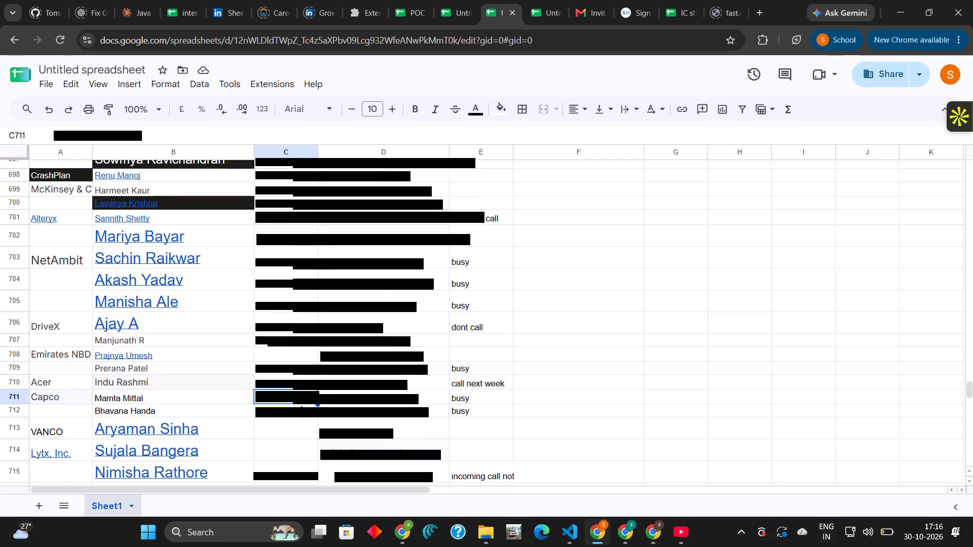
{"action": "scroll", "coordinate": [301, 406], "scroll_direction": "down", "scroll_amount": 1}
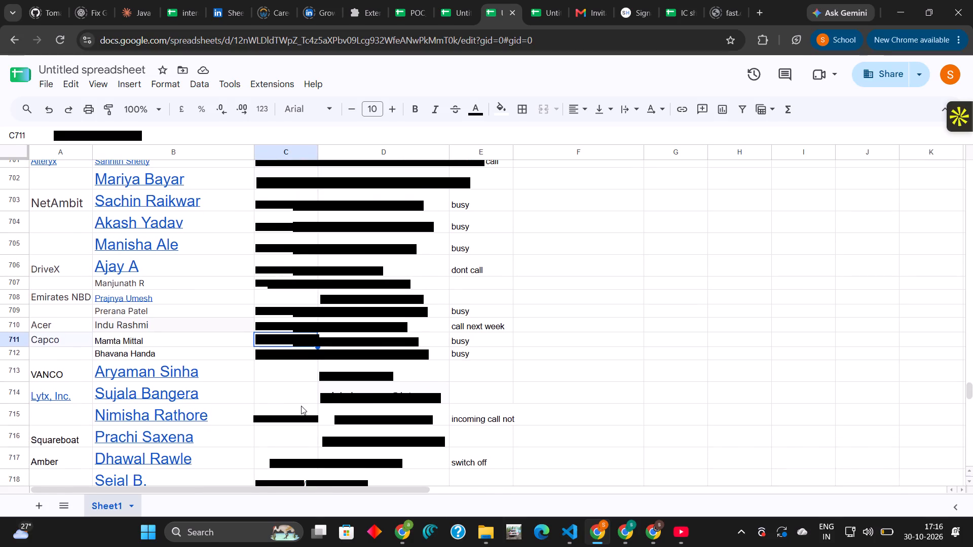
{"action": "scroll", "coordinate": [301, 406], "scroll_direction": "down", "scroll_amount": 3}
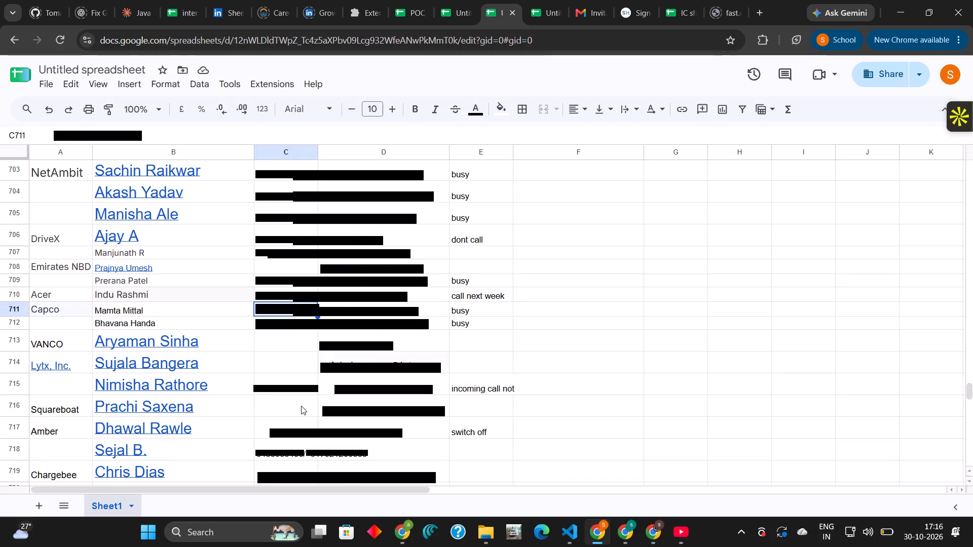
{"action": "scroll", "coordinate": [301, 406], "scroll_direction": "down", "scroll_amount": 1}
{"action": "scroll", "coordinate": [301, 406], "scroll_direction": "right", "scroll_amount": 1}
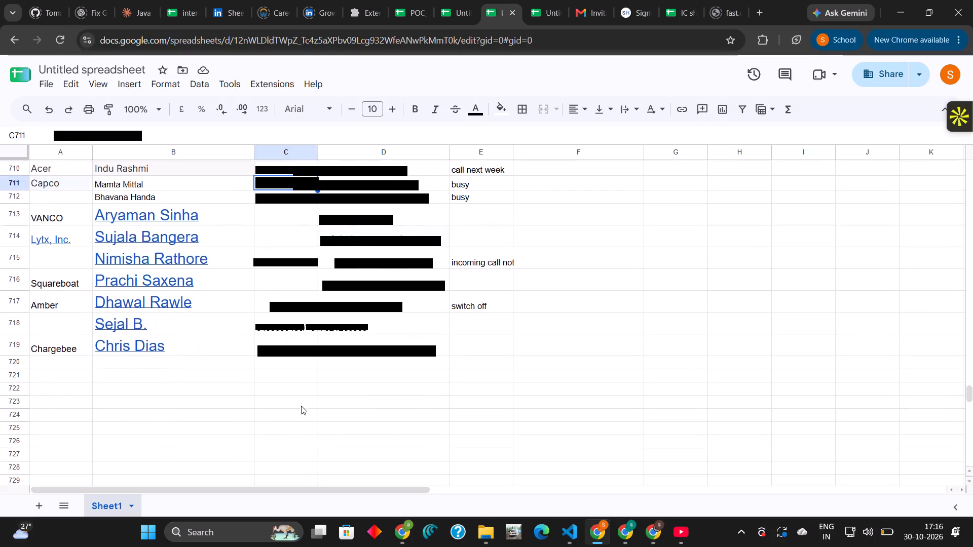
{"action": "scroll", "coordinate": [301, 406], "scroll_direction": "right", "scroll_amount": 1}
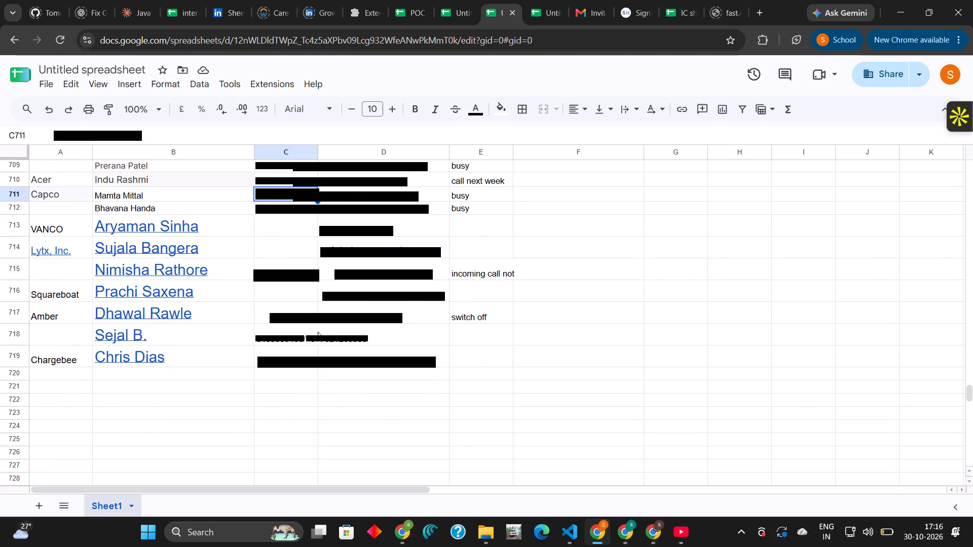
{"action": "double_click", "coordinate": [290, 338]}
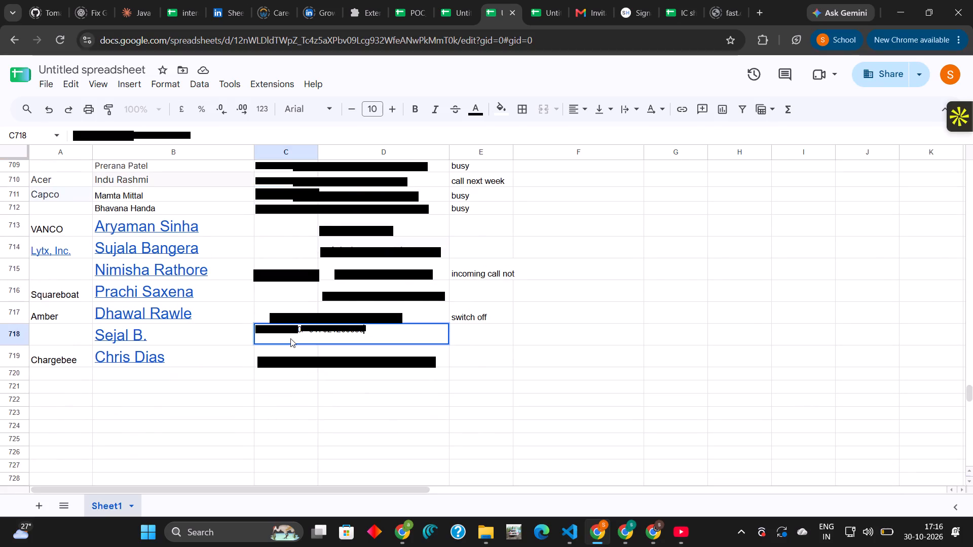
{"action": "scroll", "coordinate": [290, 338], "scroll_direction": "down", "scroll_amount": 2}
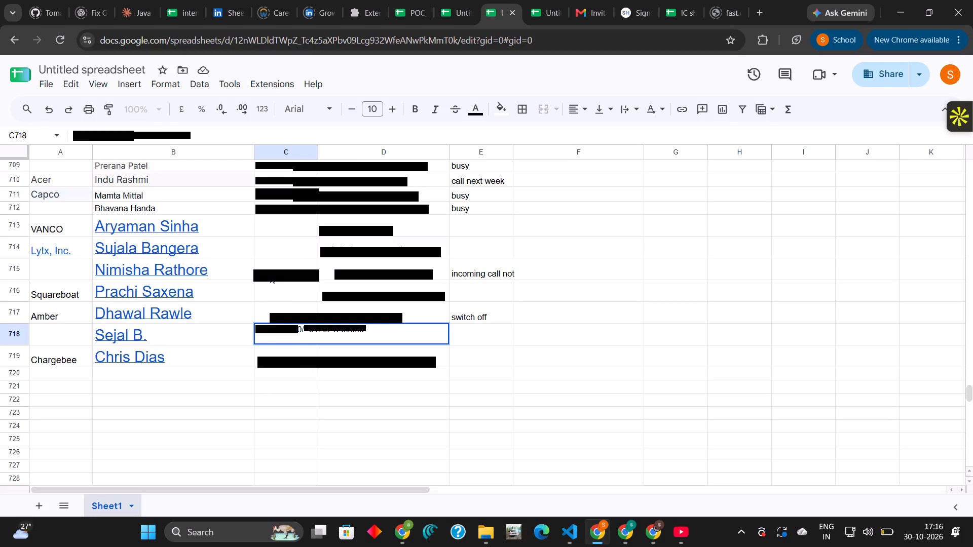
{"action": "left_click", "coordinate": [270, 271]}
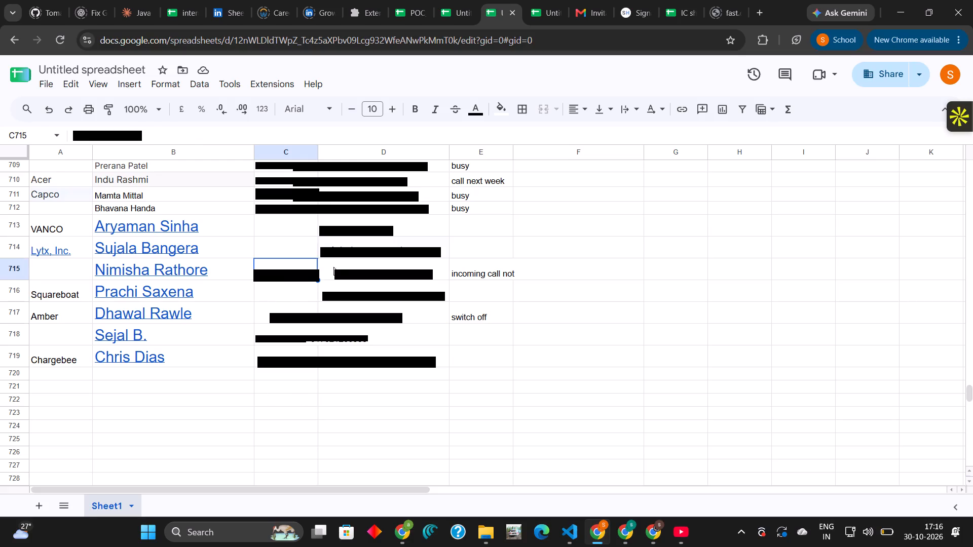
{"action": "left_click", "coordinate": [289, 197]}
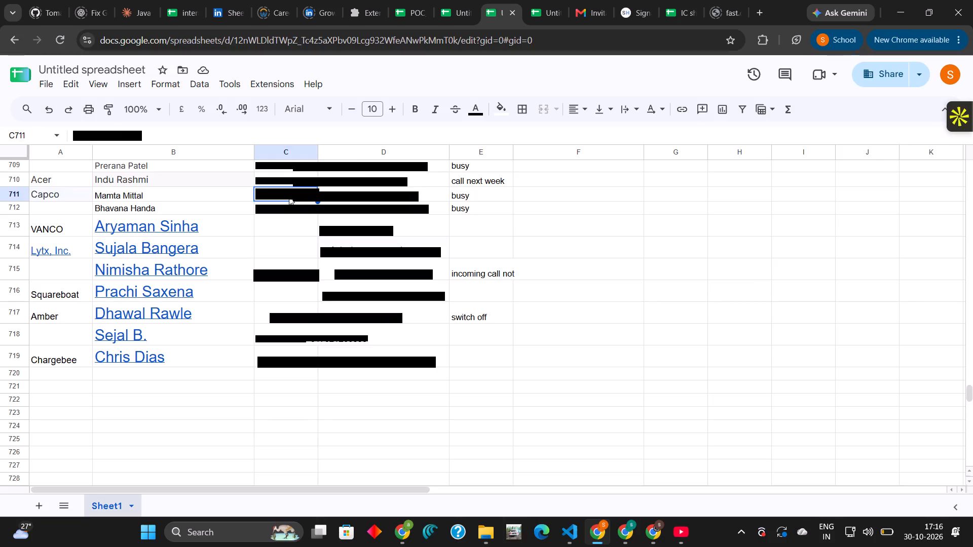
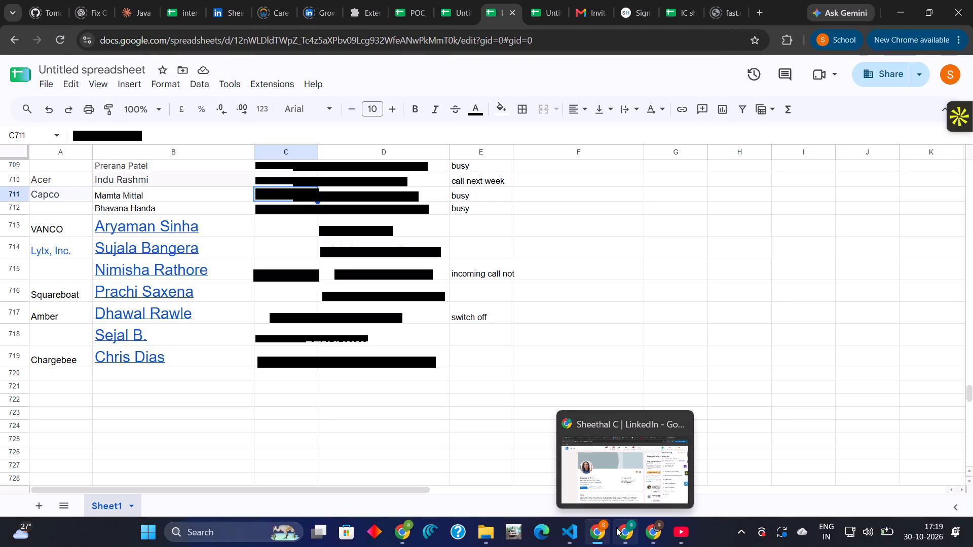
{"action": "left_click", "coordinate": [626, 454]}
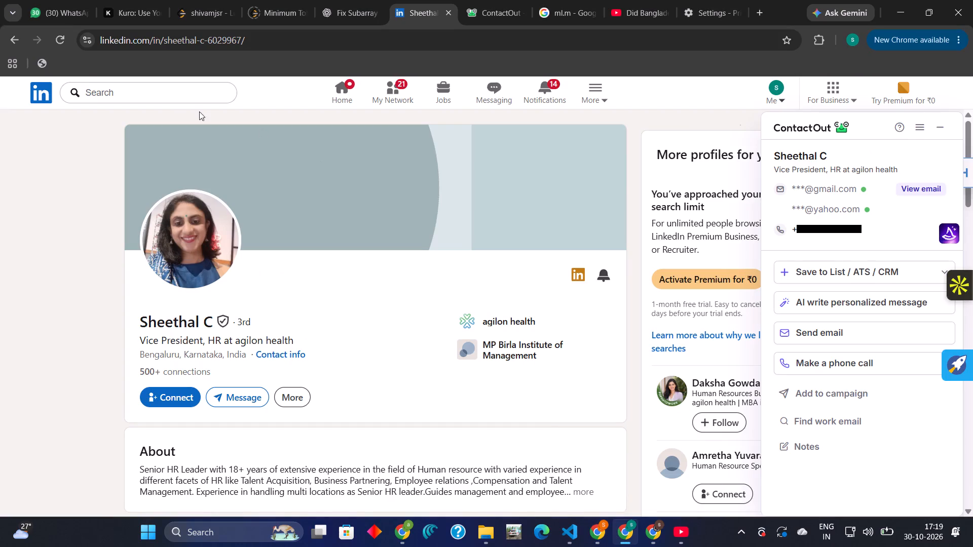
{"action": "left_click", "coordinate": [96, 99]}
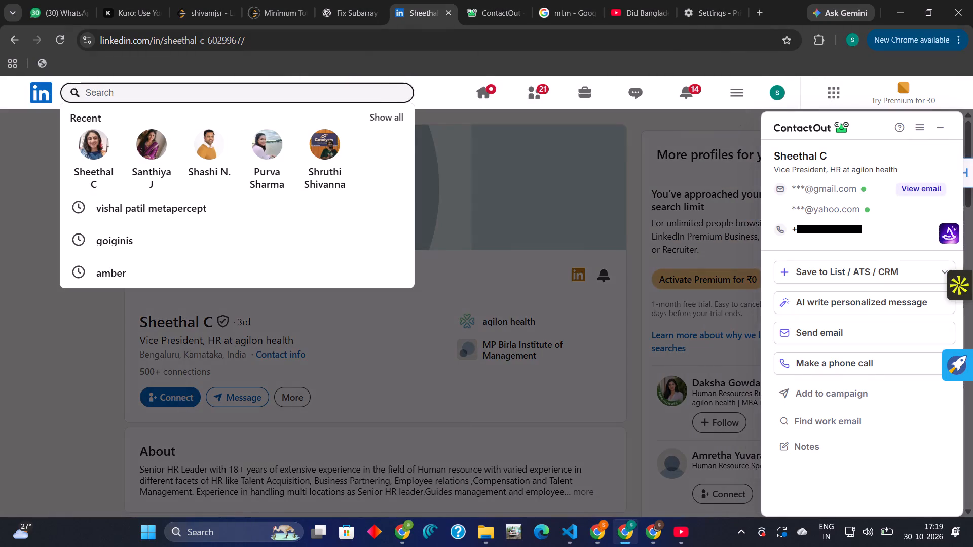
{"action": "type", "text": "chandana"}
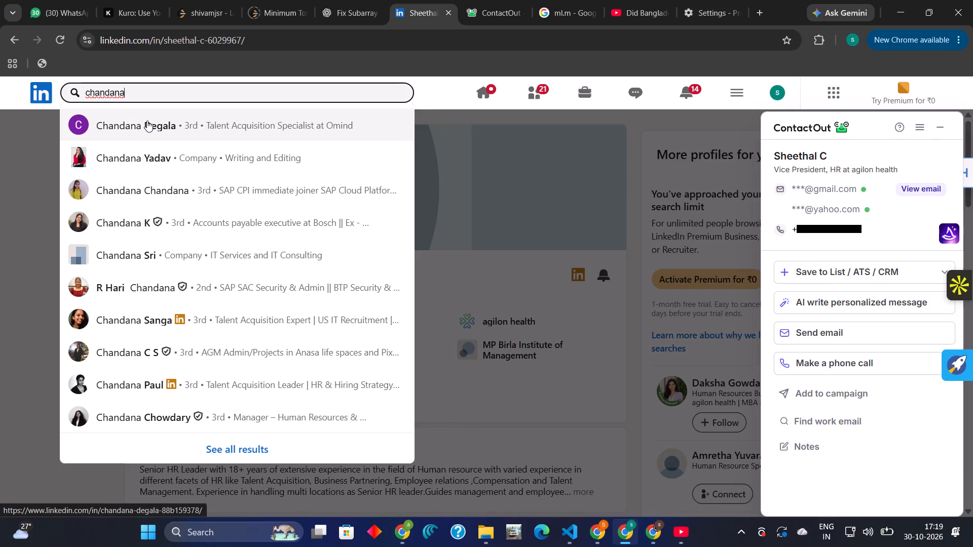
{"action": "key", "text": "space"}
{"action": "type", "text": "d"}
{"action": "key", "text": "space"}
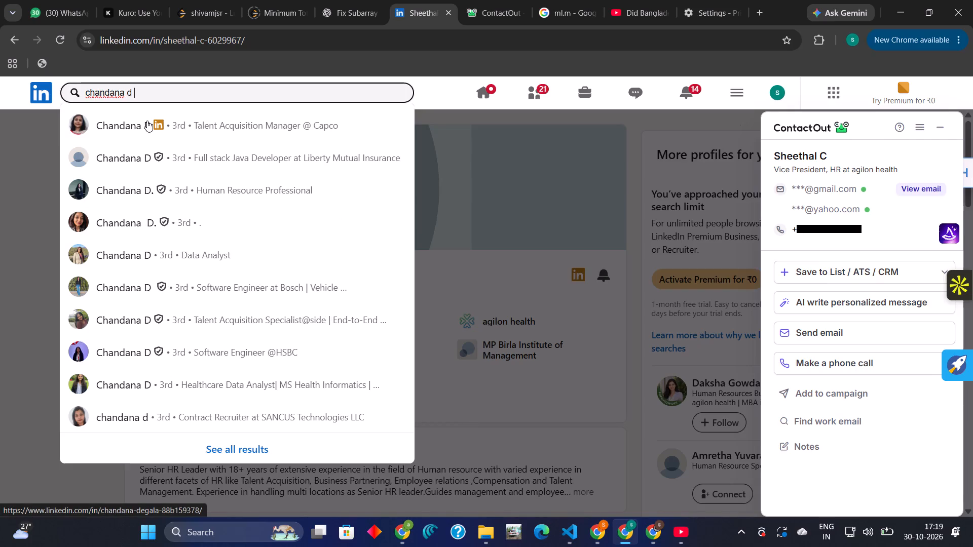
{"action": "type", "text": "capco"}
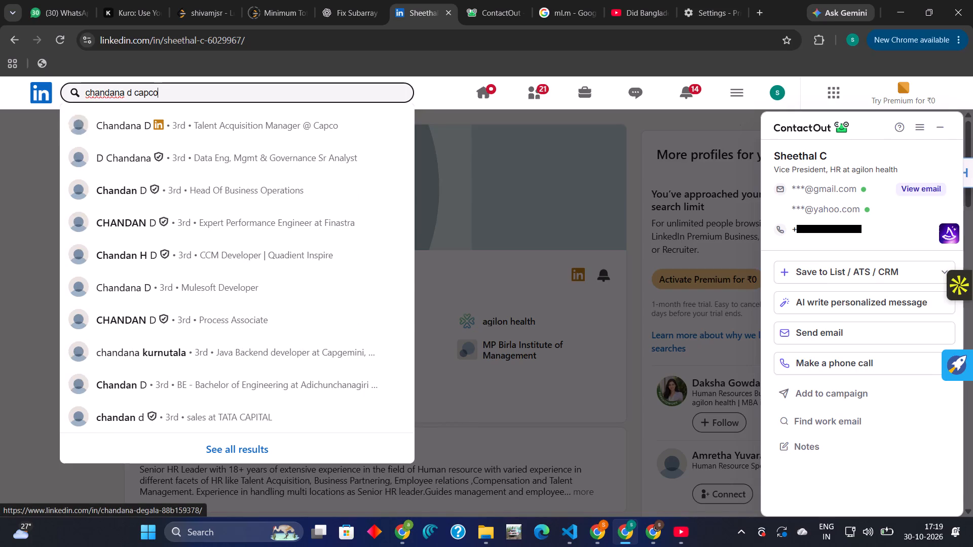
{"action": "left_click", "coordinate": [233, 112]}
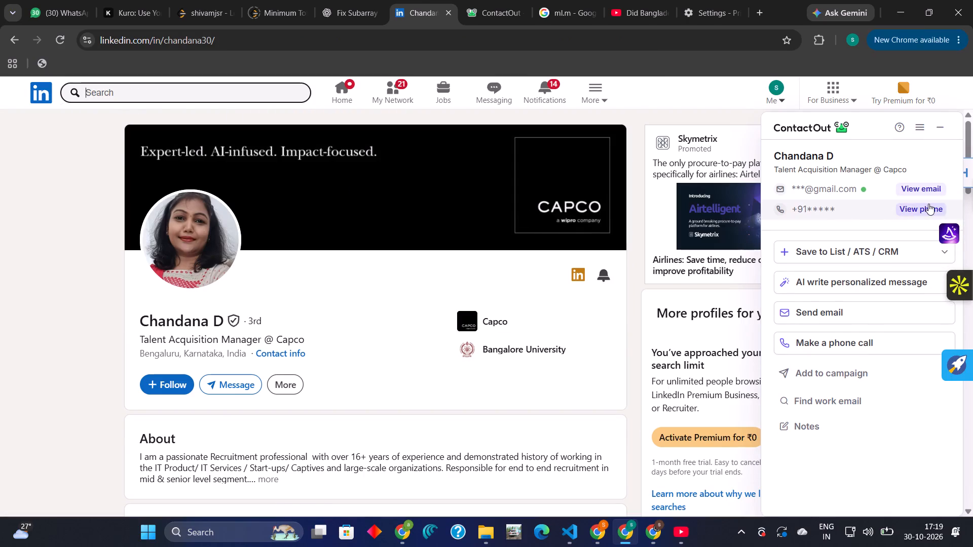
{"action": "left_click", "coordinate": [928, 204]}
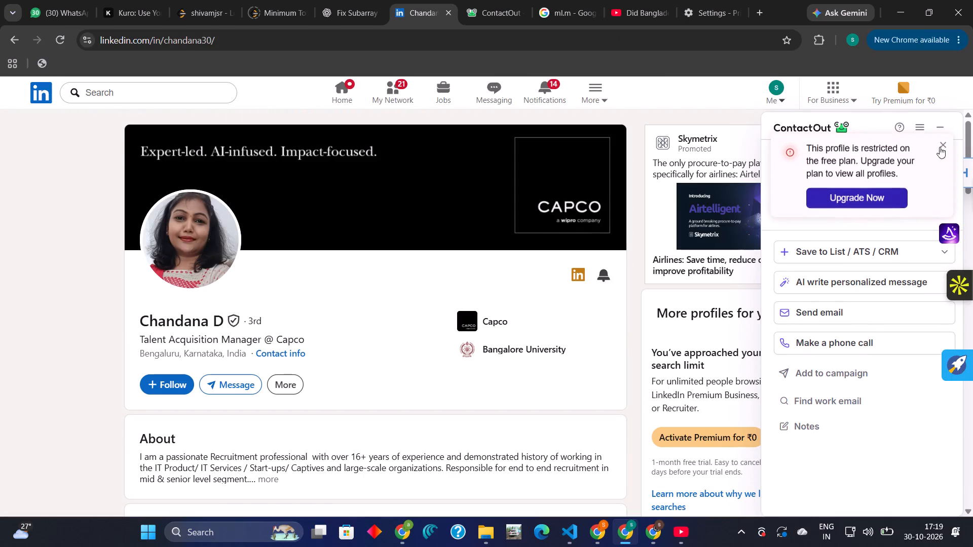
{"action": "left_click", "coordinate": [940, 142]}
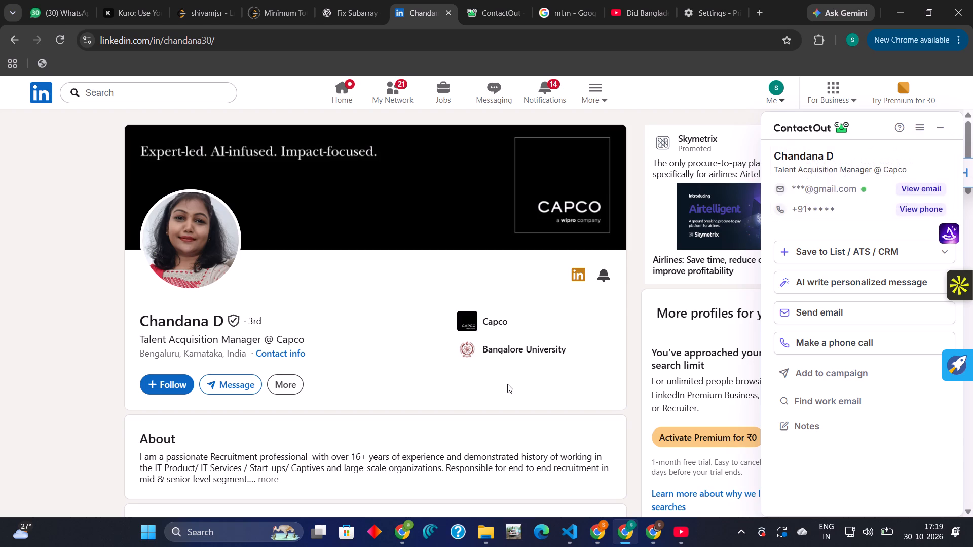
{"action": "left_click_drag", "start_coordinate": [133, 323], "coordinate": [187, 321]}
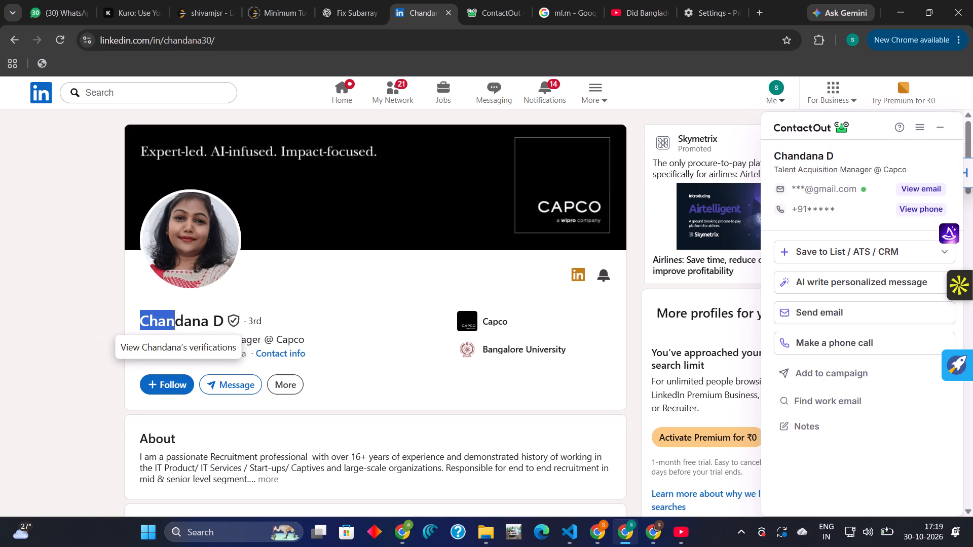
{"action": "left_click_drag", "start_coordinate": [187, 321], "coordinate": [222, 328]}
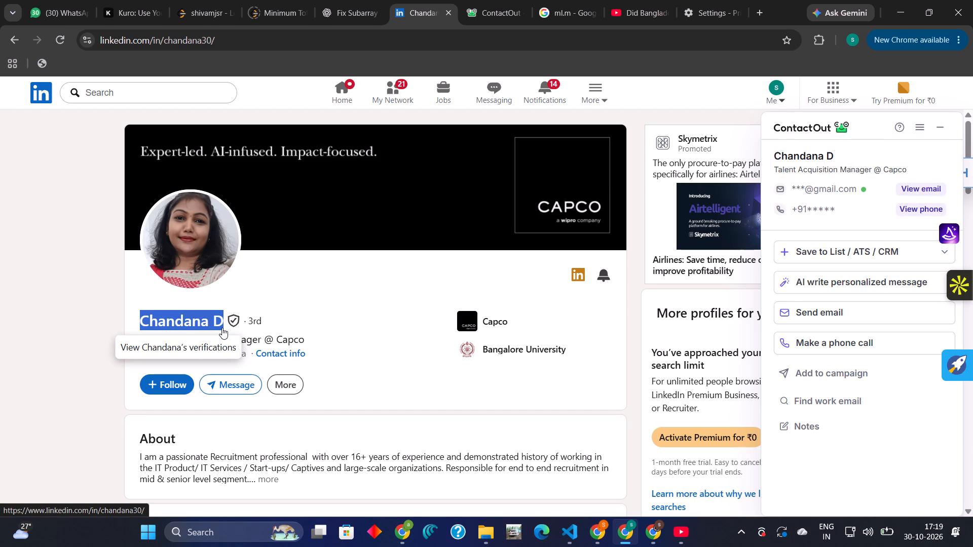
{"action": "key", "text": "ctrl+c"}
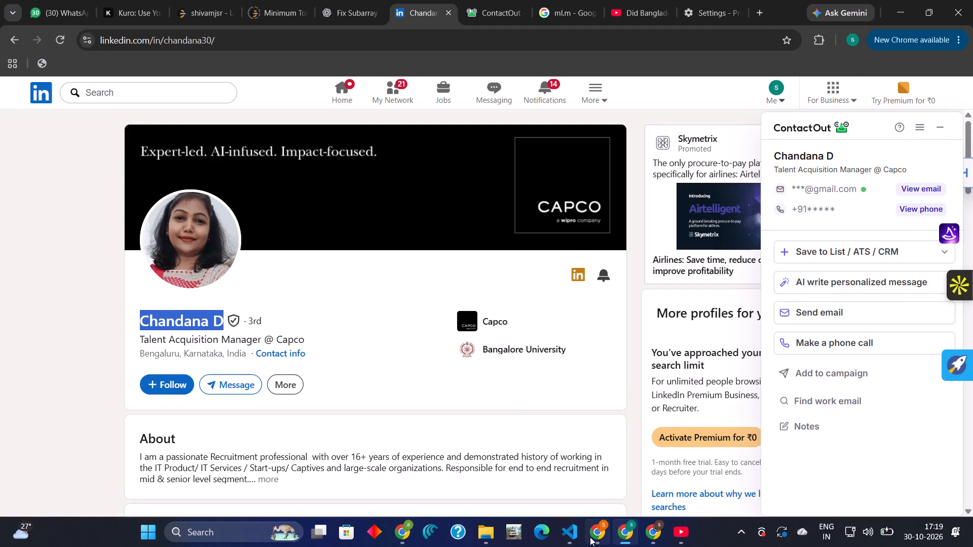
{"action": "left_click", "coordinate": [587, 482]}
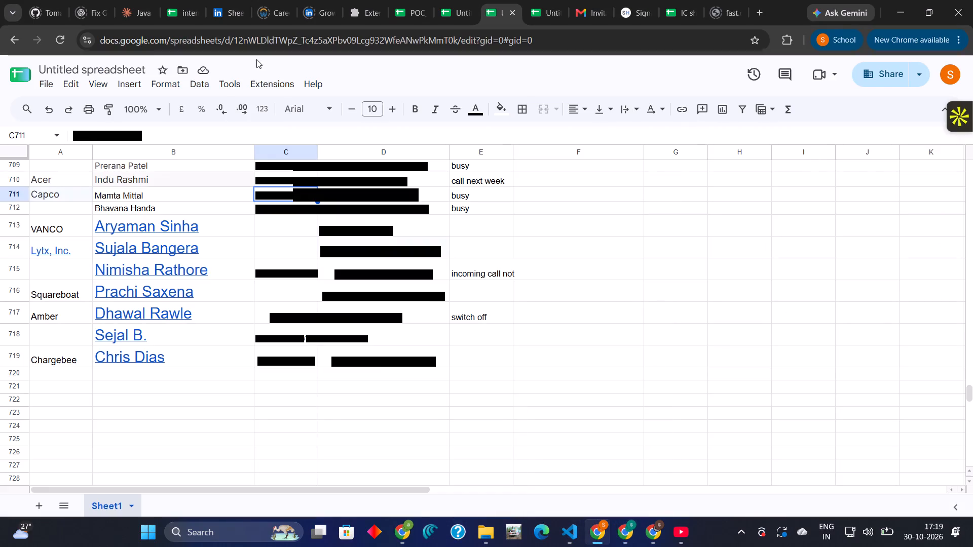
{"action": "left_click", "coordinate": [232, 11]}
{"action": "left_click", "coordinate": [244, 76]}
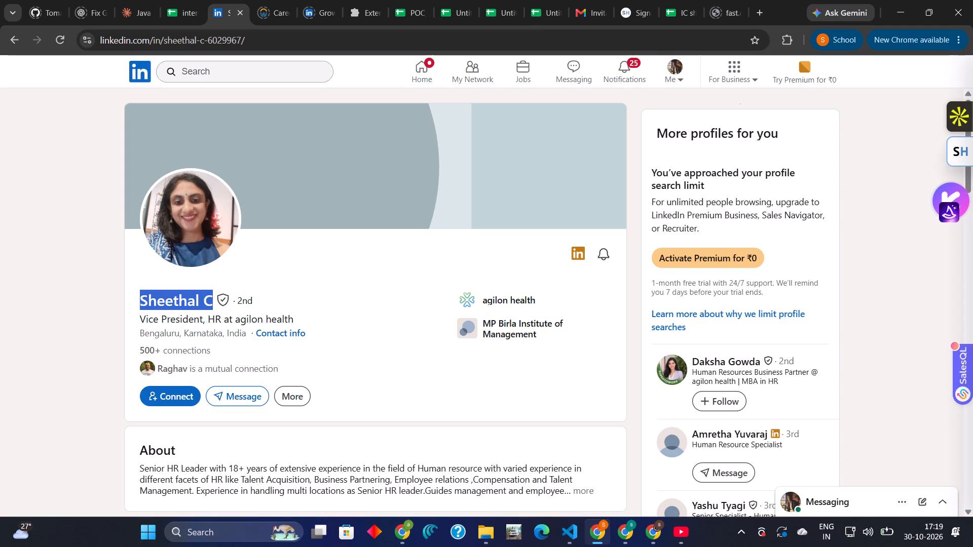
{"action": "key", "text": "ctrl+v"}
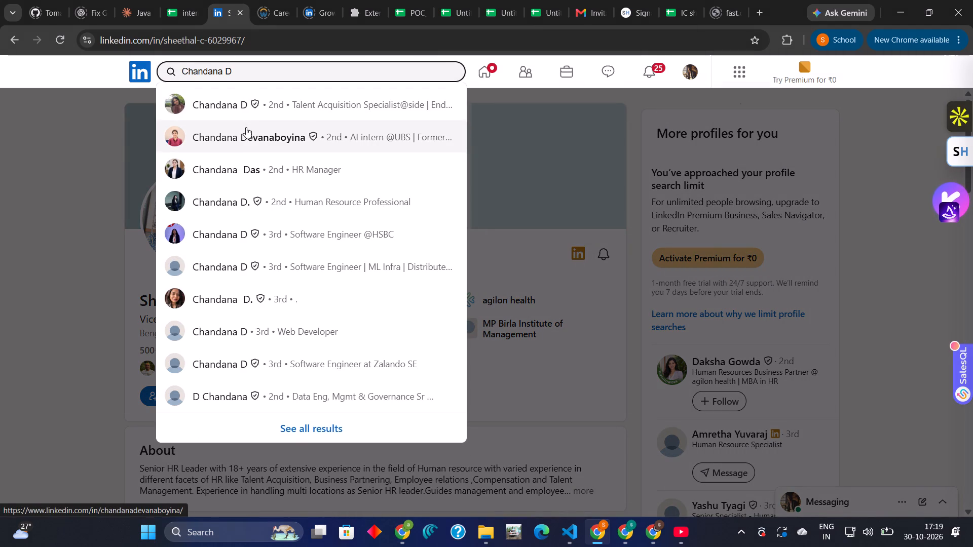
{"action": "key", "text": "space"}
{"action": "type", "text": "capco"}
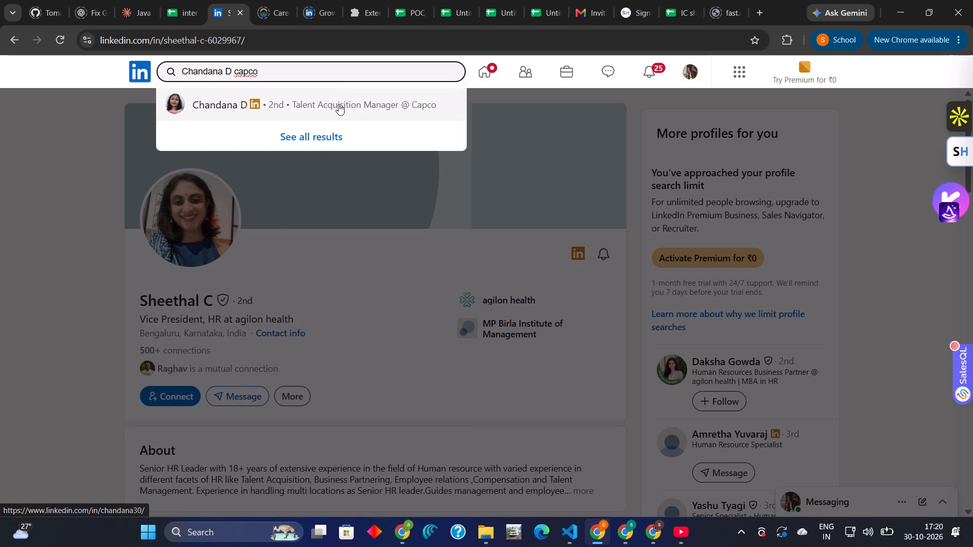
{"action": "left_click", "coordinate": [339, 104]}
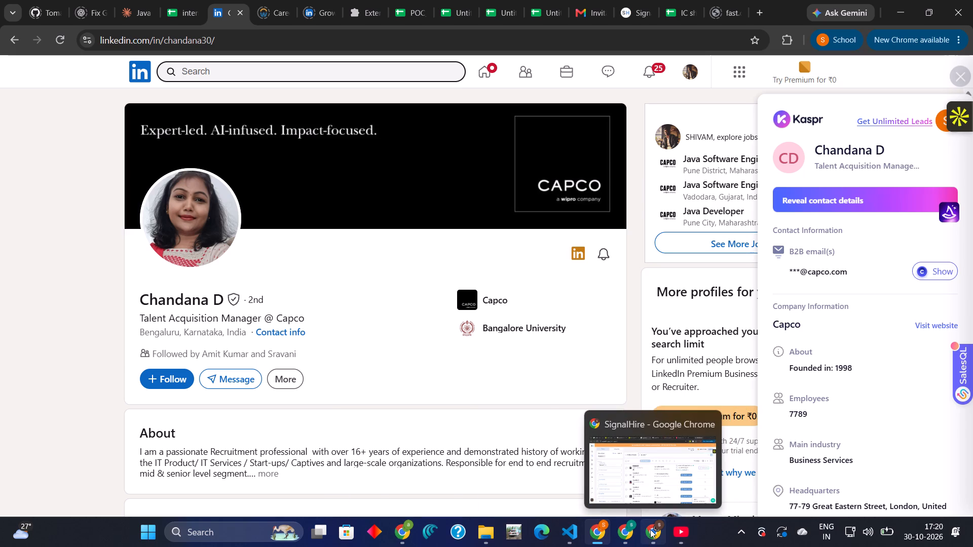
Switch to SignalHire and search for the copied name in place of the previous search term.
{"action": "left_click", "coordinate": [651, 486]}
{"action": "left_click", "coordinate": [664, 145]}
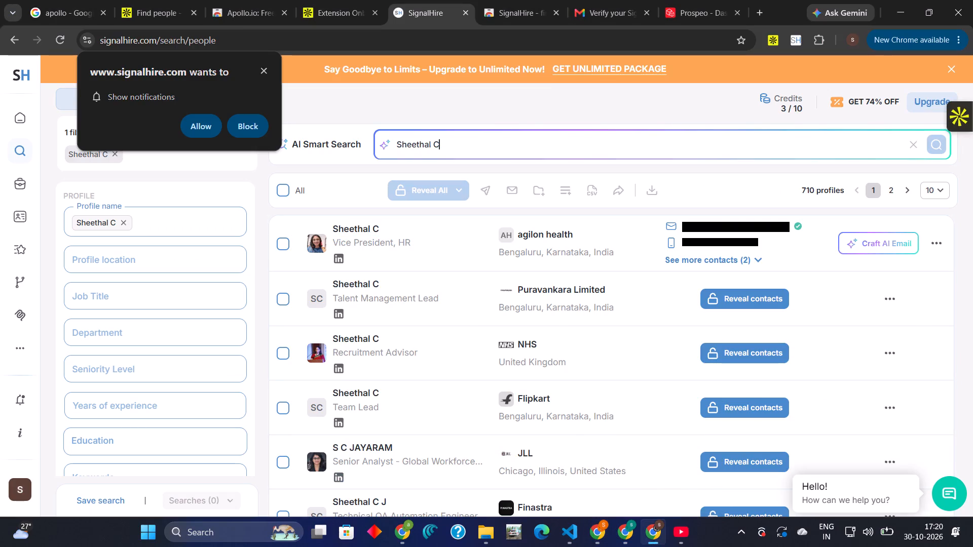
{"action": "key", "text": "BackSpace"}
{"action": "key", "text": "BackSpace"}
{"action": "key", "text": "BackSpace"}
{"action": "key", "text": "BackSpace"}
{"action": "key", "text": "BackSpace"}
{"action": "key", "text": "BackSpace"}
{"action": "key", "text": "BackSpace"}
{"action": "key", "text": "BackSpace"}
{"action": "key", "text": "BackSpace"}
{"action": "key", "text": "BackSpace"}
{"action": "key", "text": "BackSpace"}
{"action": "key", "text": "BackSpace"}
{"action": "key", "text": "BackSpace"}
{"action": "key", "text": "BackSpace"}
{"action": "key", "text": "BackSpace"}
{"action": "key", "text": "BackSpace"}
{"action": "key", "text": "BackSpace"}
{"action": "key", "text": "BackSpace"}
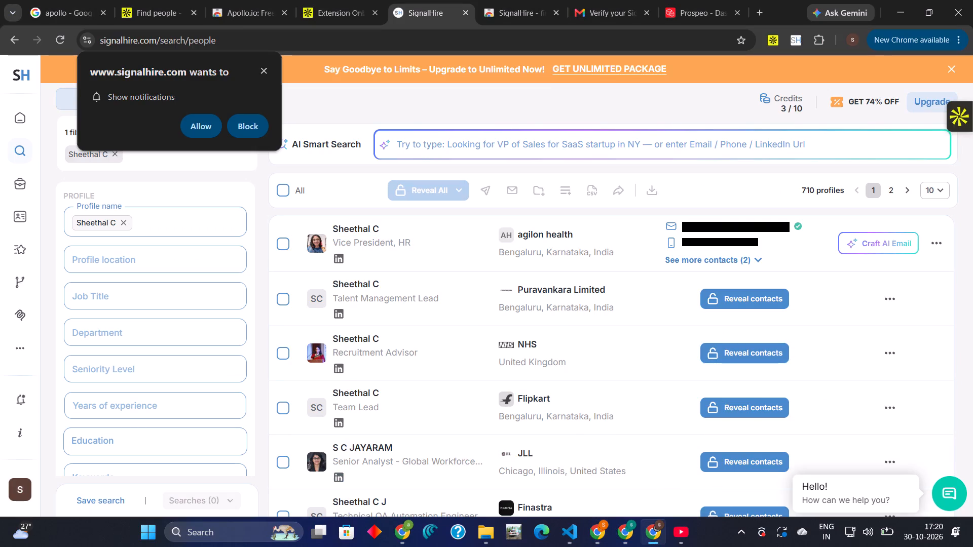
{"action": "key", "text": "ctrl+v"}
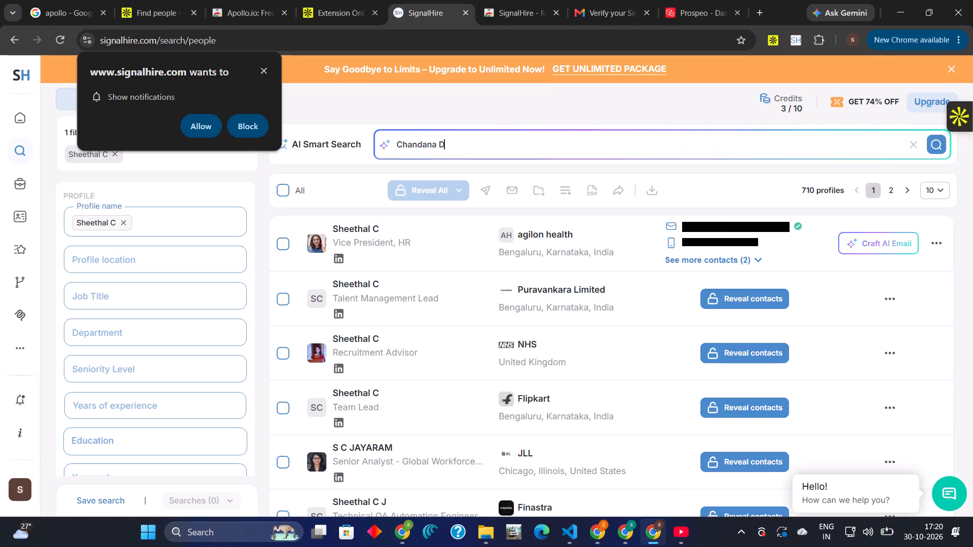
{"action": "key", "text": "Return"}
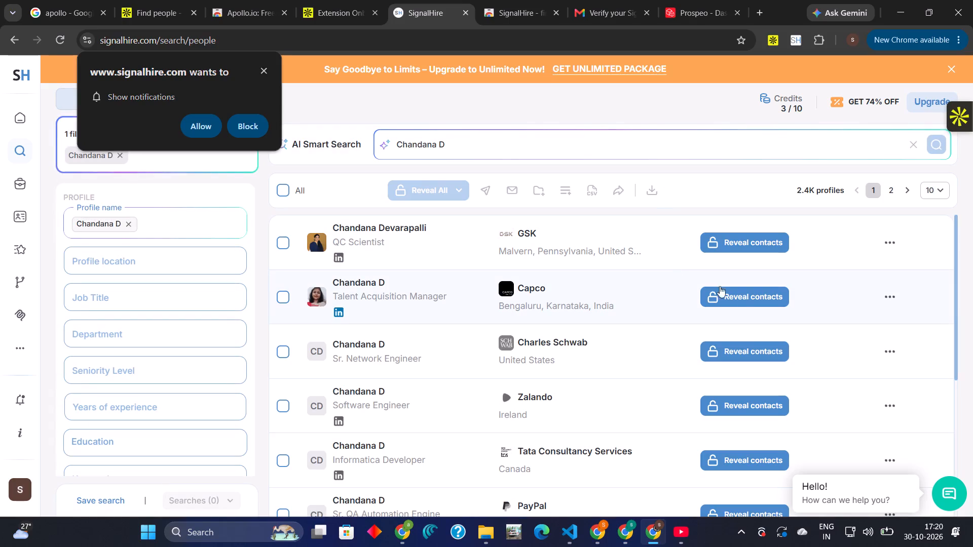
Reveal the contact details of the Talent Acquisition Manager at Capco and copy the mobile number.
{"action": "left_click", "coordinate": [746, 295]}
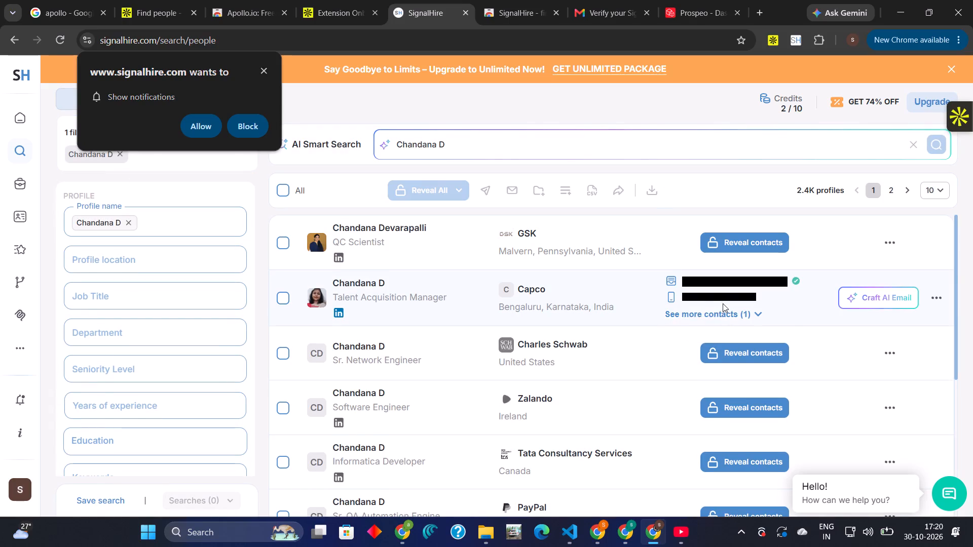
{"action": "left_click", "coordinate": [717, 314]}
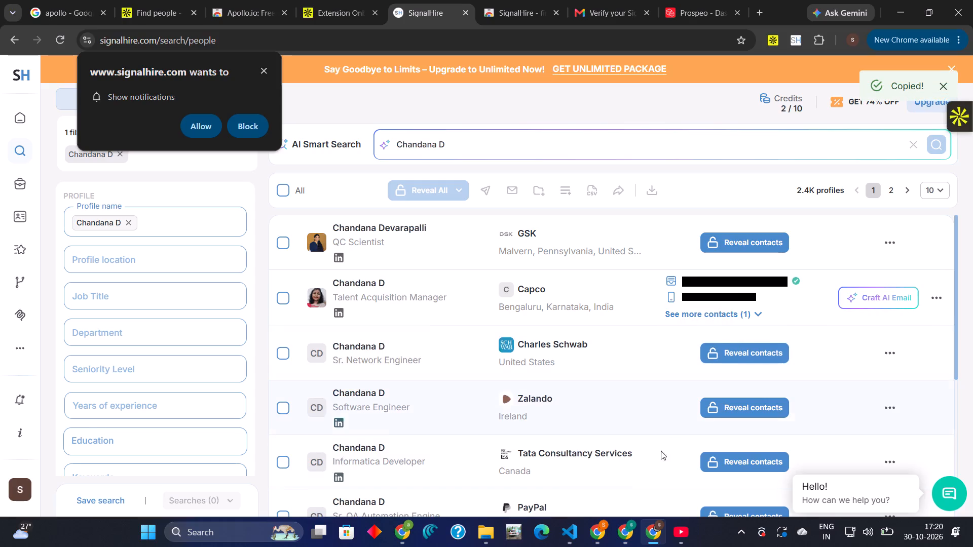
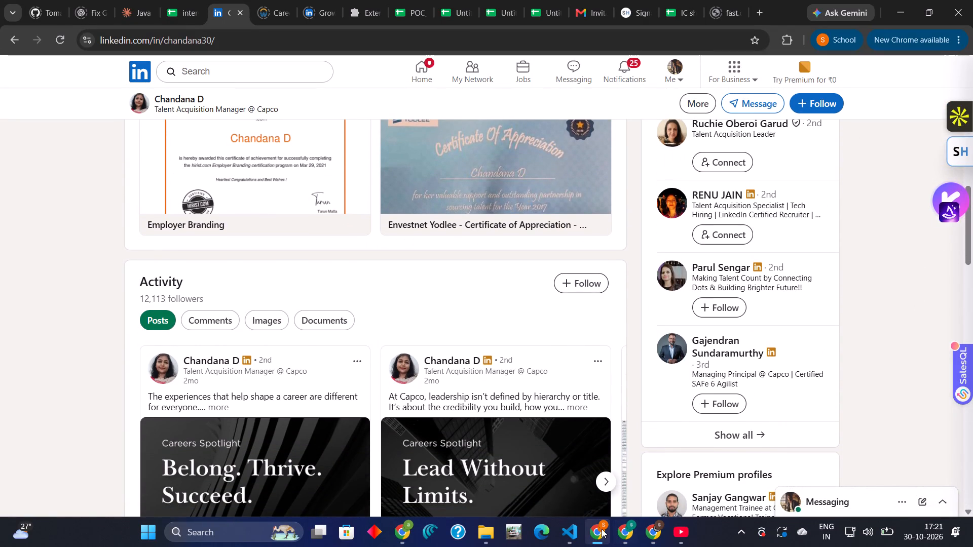
{"action": "left_click", "coordinate": [189, 5]}
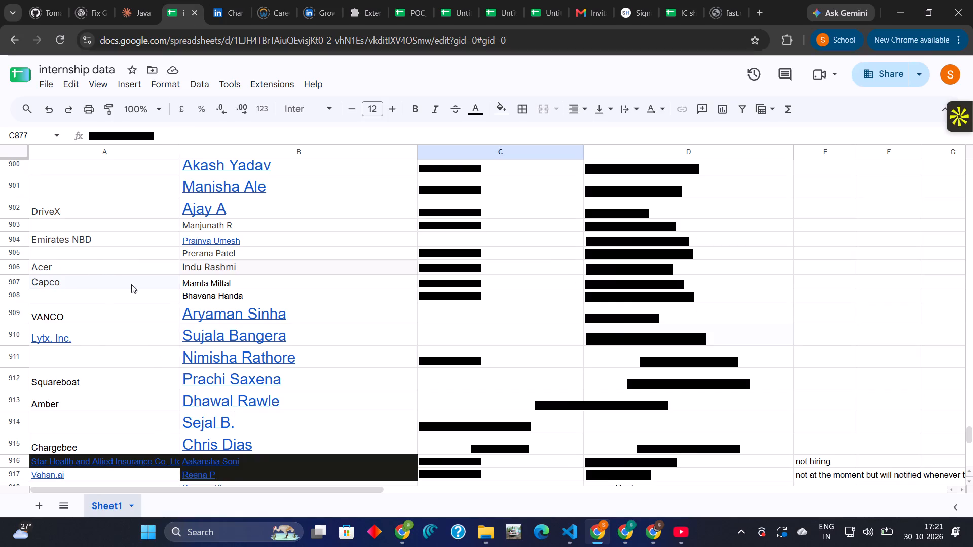
{"action": "left_click", "coordinate": [251, 282]}
{"action": "key", "text": "ctrl+c"}
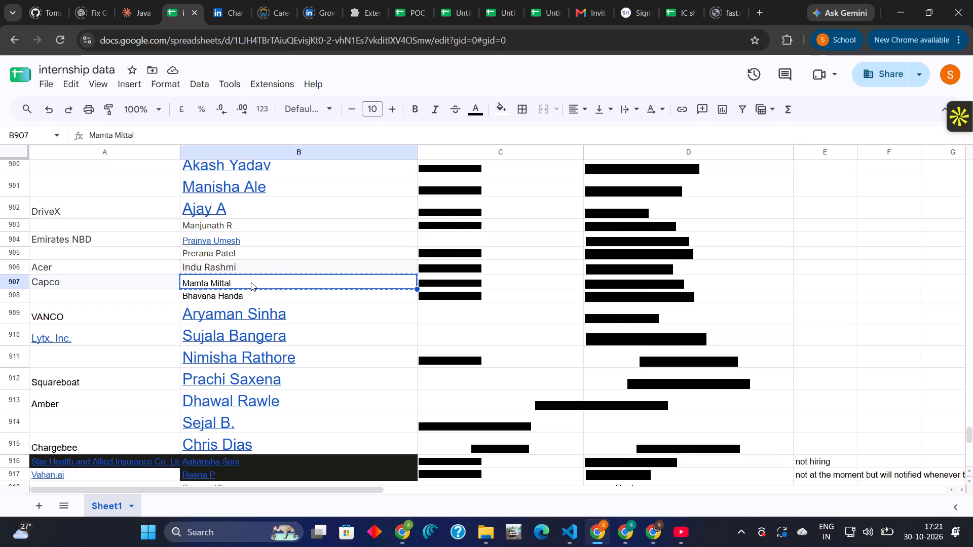
{"action": "left_click", "coordinate": [312, 5]}
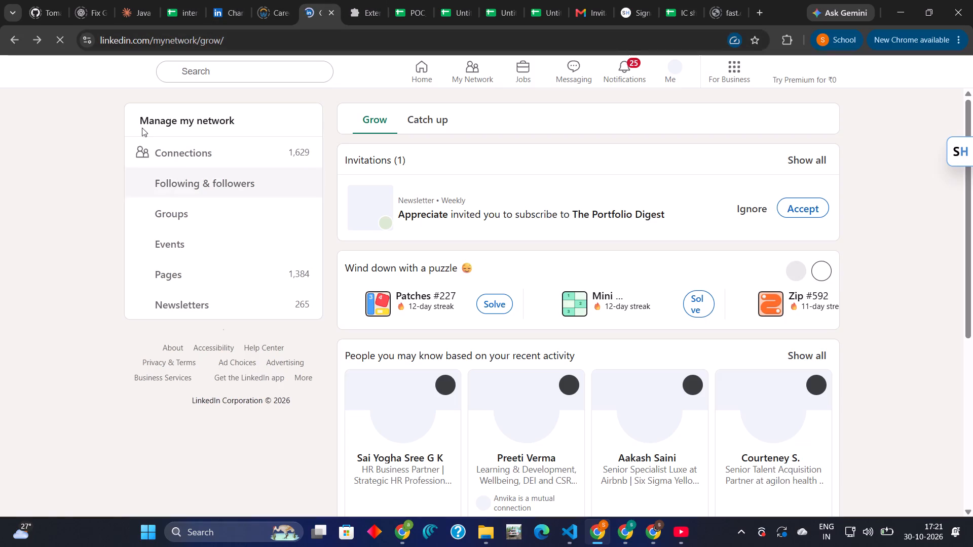
{"action": "left_click", "coordinate": [242, 75]}
{"action": "key", "text": "ctrl+v"}
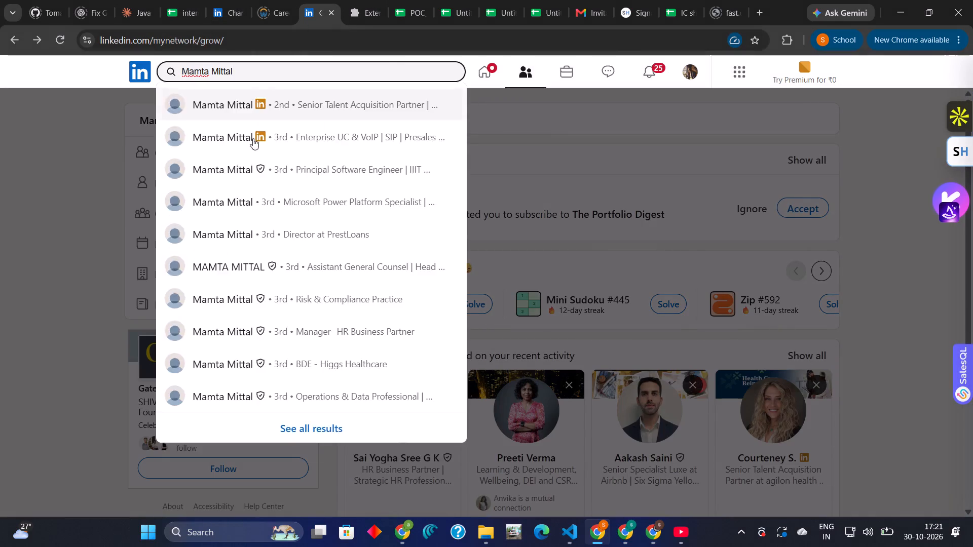
{"action": "left_click", "coordinate": [249, 113]}
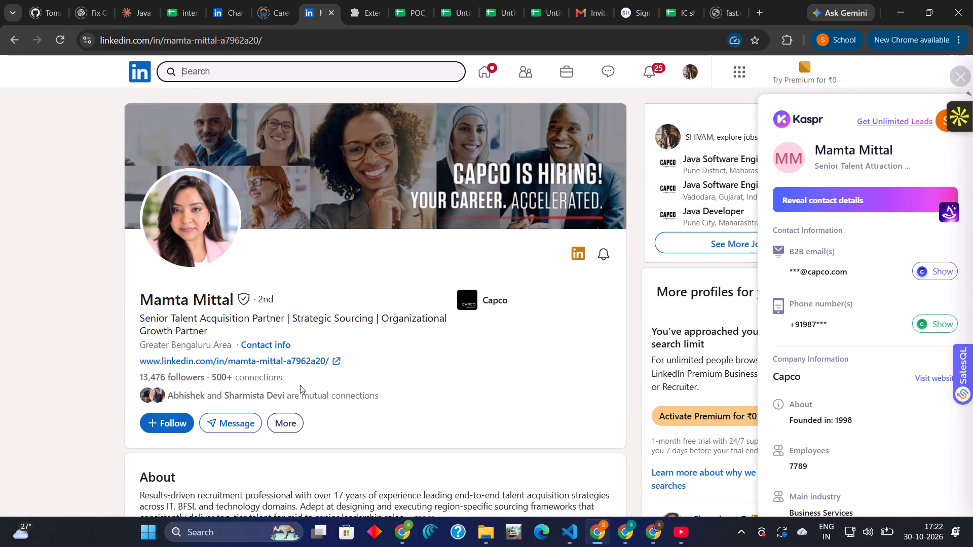
Examine the Senior Talent Acquisition Partner's work experience, then return to the open profile of Capco's Talent Acquisition Manager.
{"action": "scroll", "coordinate": [300, 385], "scroll_direction": "down", "scroll_amount": 7}
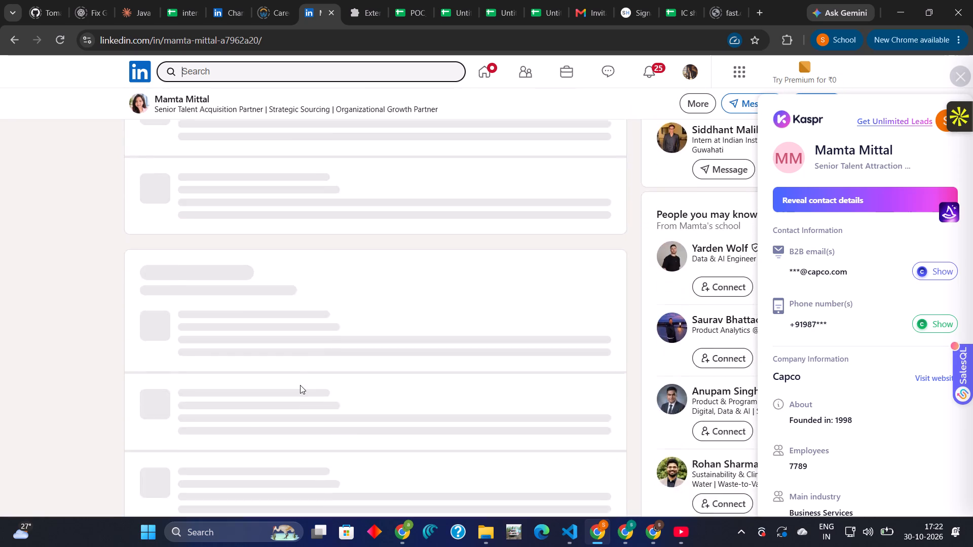
{"action": "scroll", "coordinate": [300, 385], "scroll_direction": "up", "scroll_amount": 5}
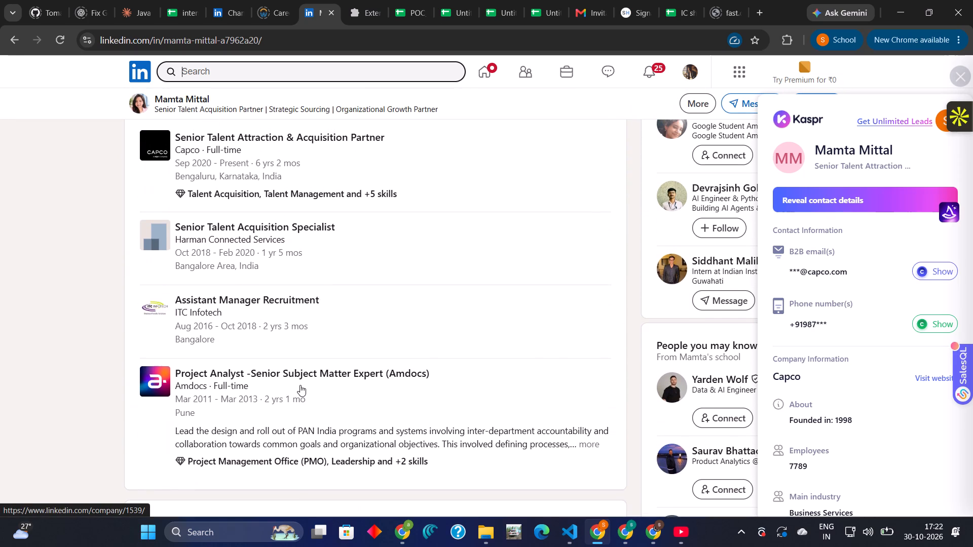
{"action": "scroll", "coordinate": [428, 453], "scroll_direction": "up", "scroll_amount": 2}
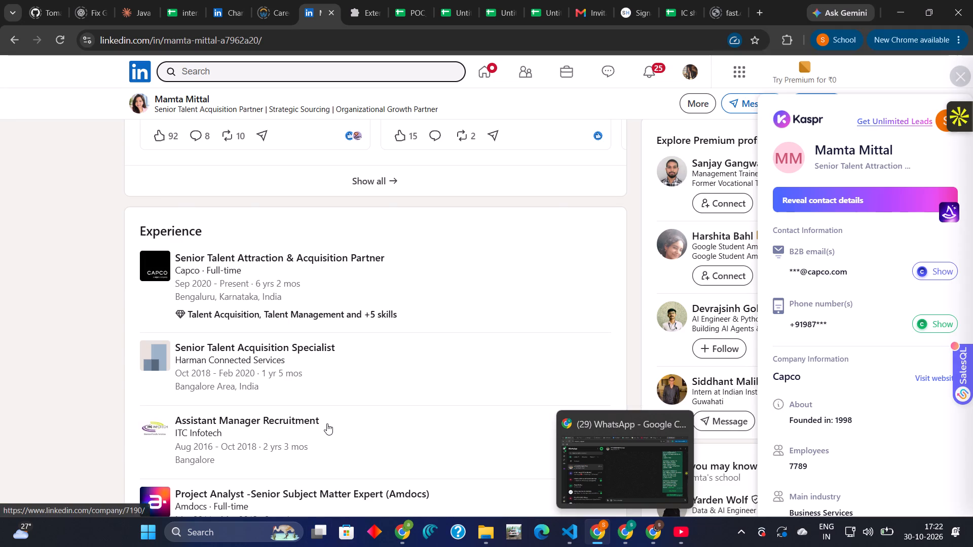
{"action": "scroll", "coordinate": [327, 423], "scroll_direction": "up", "scroll_amount": 8}
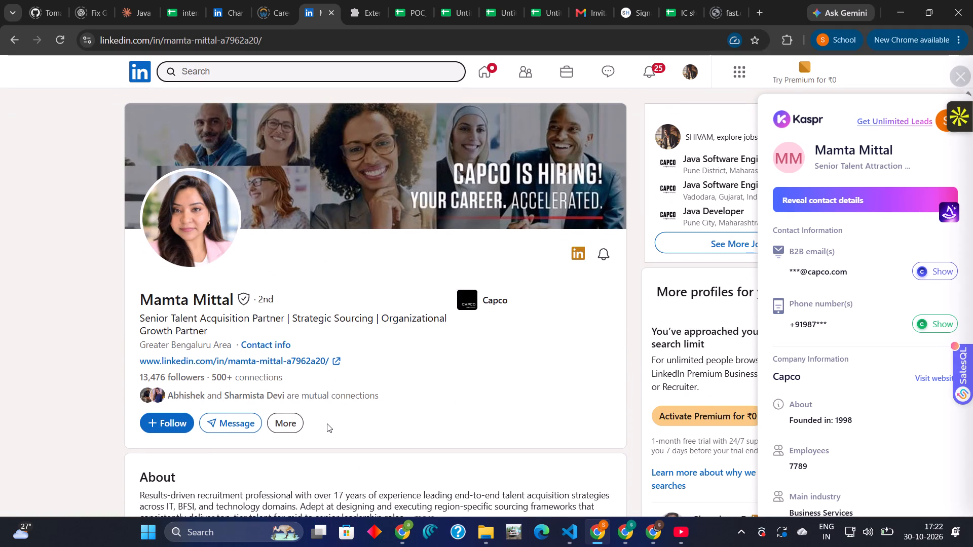
{"action": "left_click", "coordinate": [234, 0]}
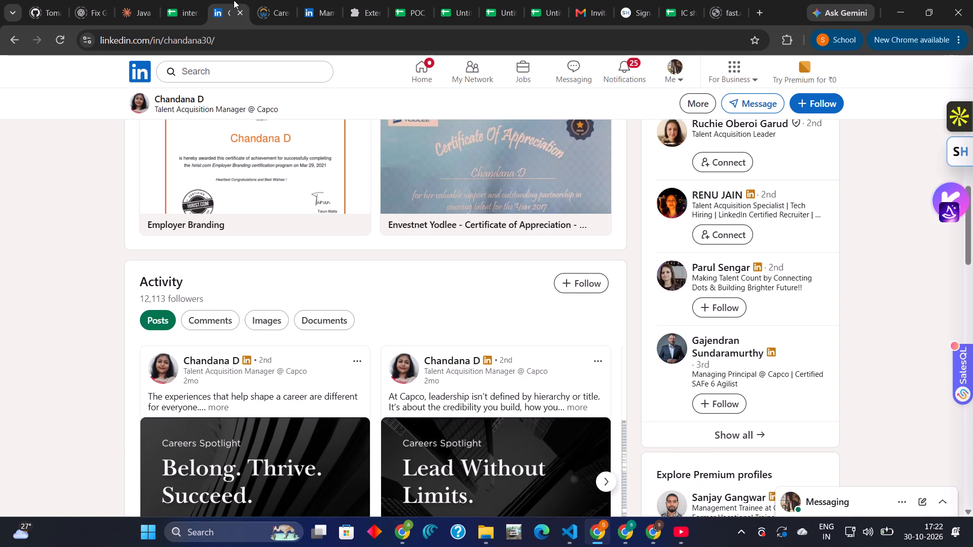
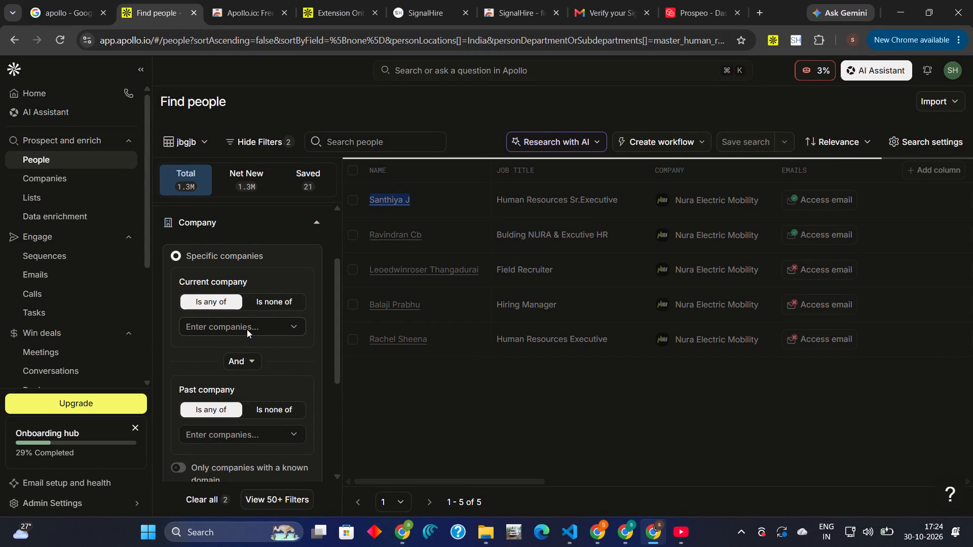
Filter the Apollo people search to Capco (capco.com) as the current company.
{"action": "type", "text": "capco"}
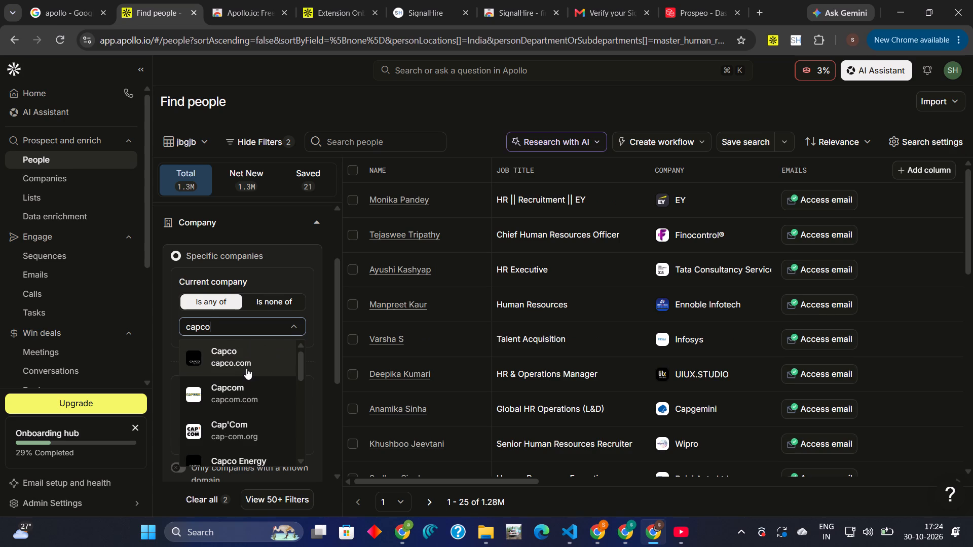
{"action": "left_click", "coordinate": [246, 368]}
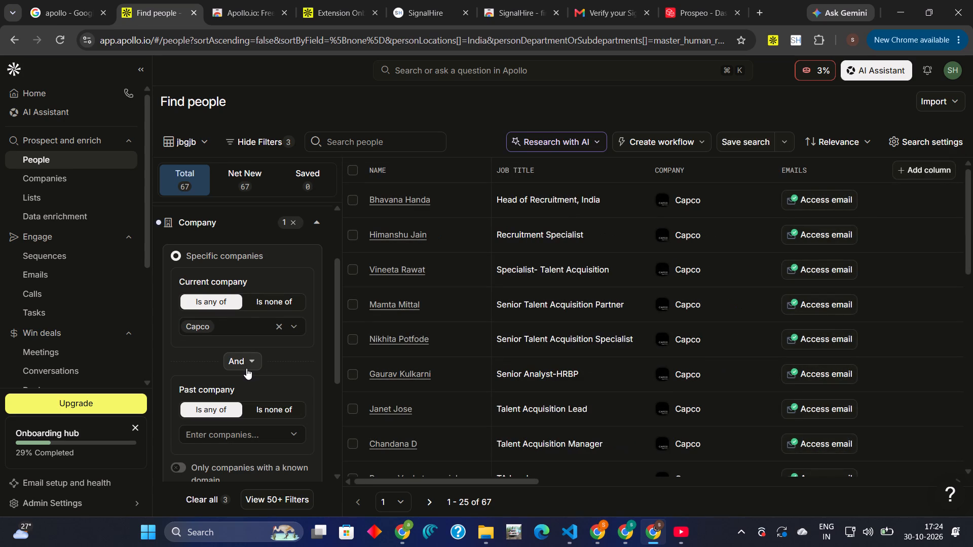
Replace the master human resources department filter with the Recruiting & Talent Acquisition function under Human Resources.
{"action": "scroll", "coordinate": [251, 323], "scroll_direction": "up", "scroll_amount": 6}
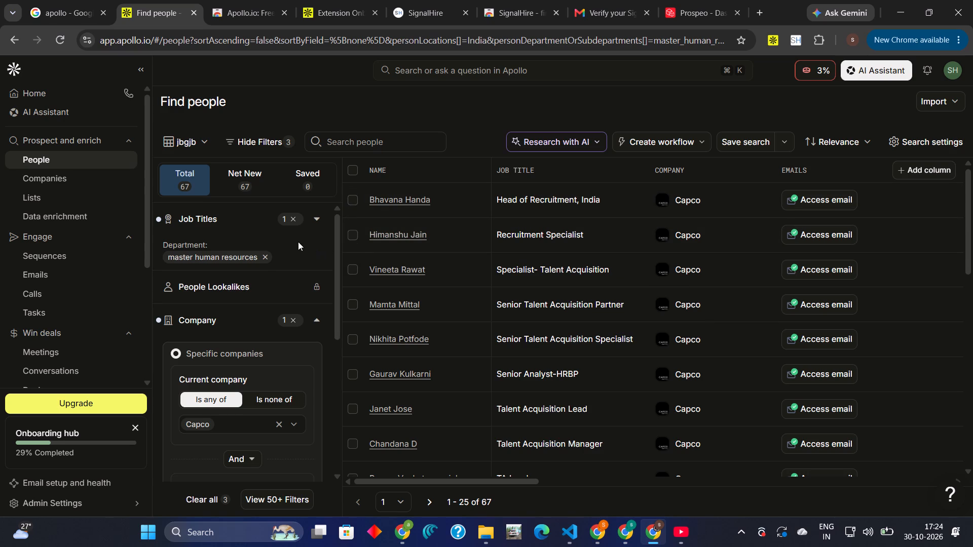
{"action": "left_click", "coordinate": [265, 256]}
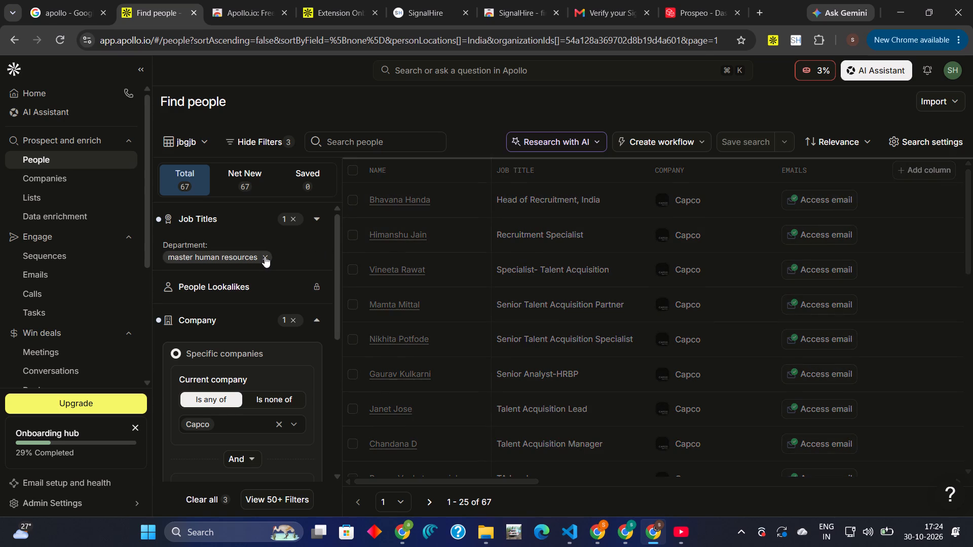
{"action": "left_click", "coordinate": [317, 220]}
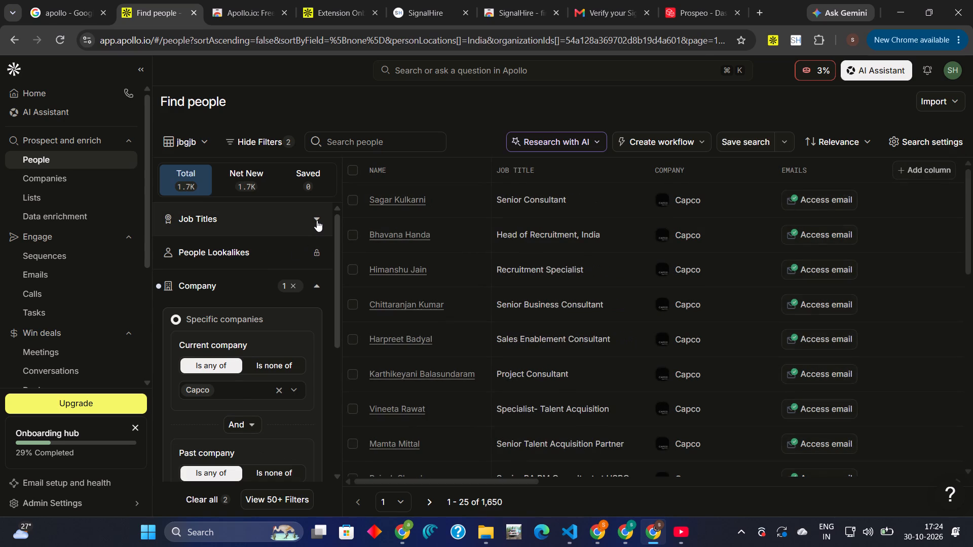
{"action": "scroll", "coordinate": [261, 376], "scroll_direction": "down", "scroll_amount": 2}
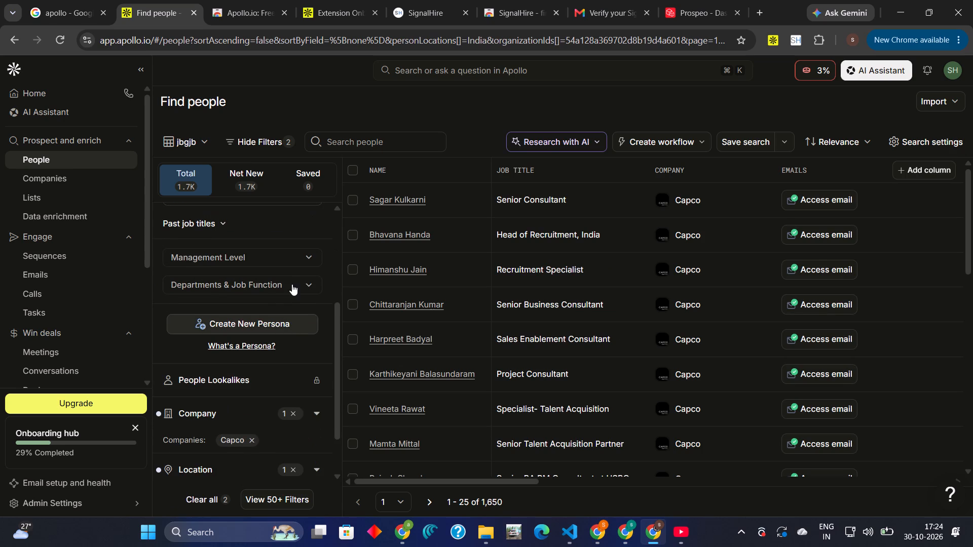
{"action": "left_click", "coordinate": [296, 263]}
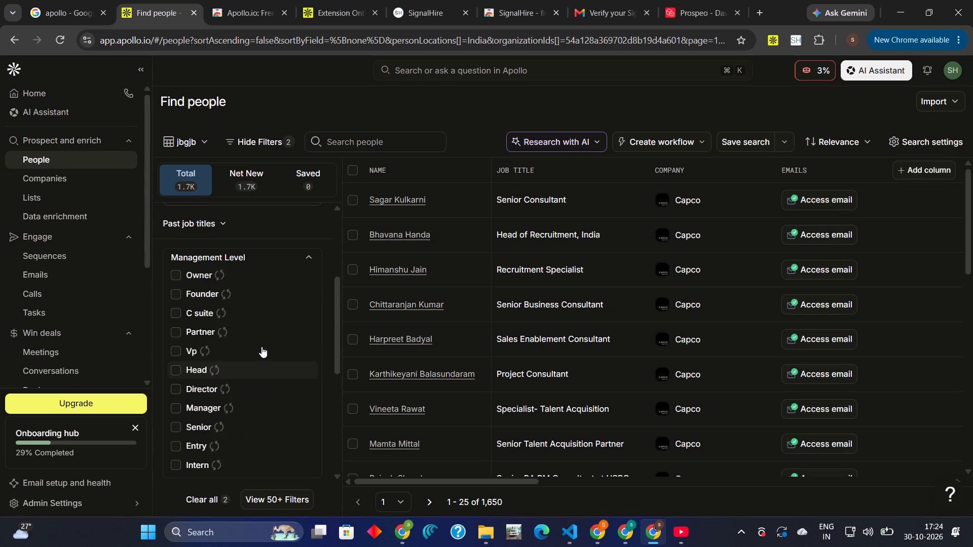
{"action": "left_click", "coordinate": [294, 262]}
{"action": "left_click", "coordinate": [294, 284]}
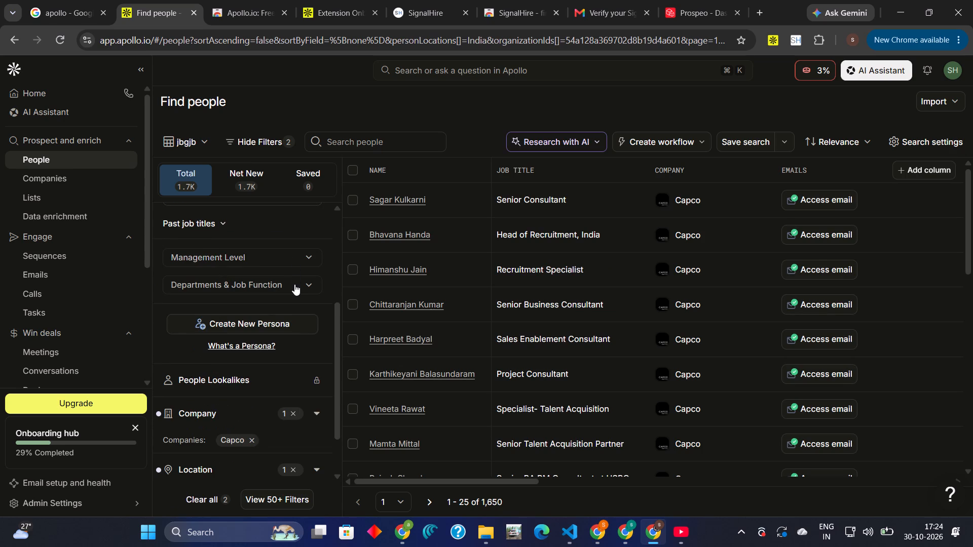
{"action": "scroll", "coordinate": [294, 284], "scroll_direction": "down", "scroll_amount": 3}
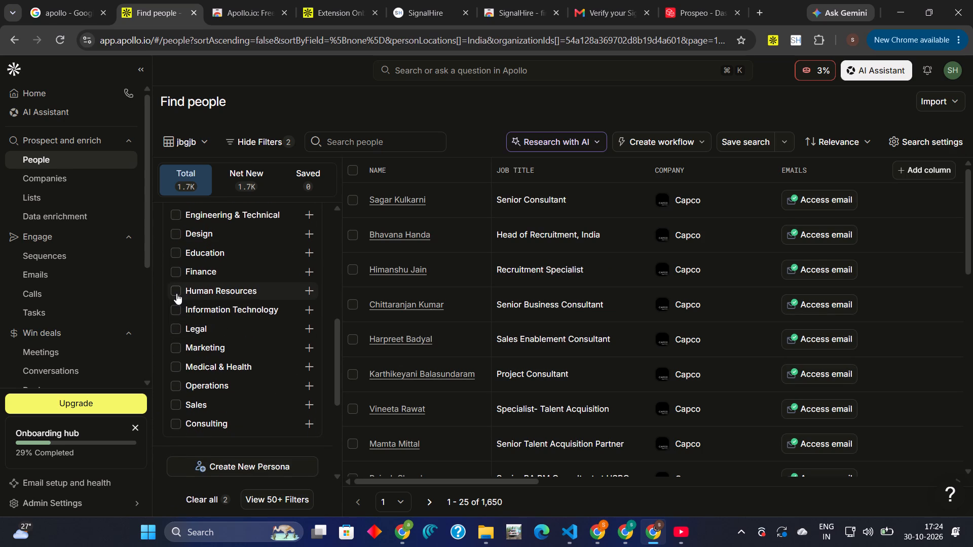
{"action": "left_click", "coordinate": [176, 293]}
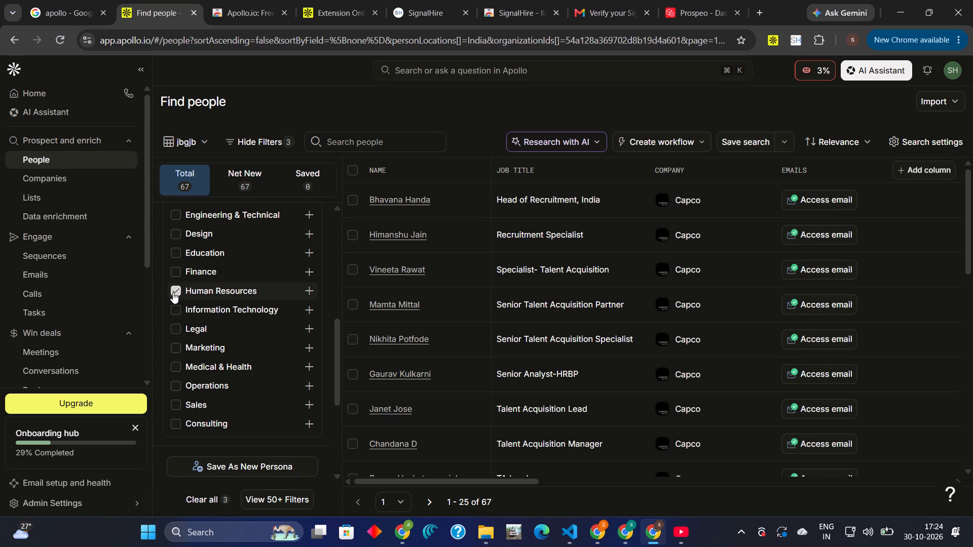
{"action": "left_click", "coordinate": [173, 292]}
{"action": "left_click", "coordinate": [221, 296]}
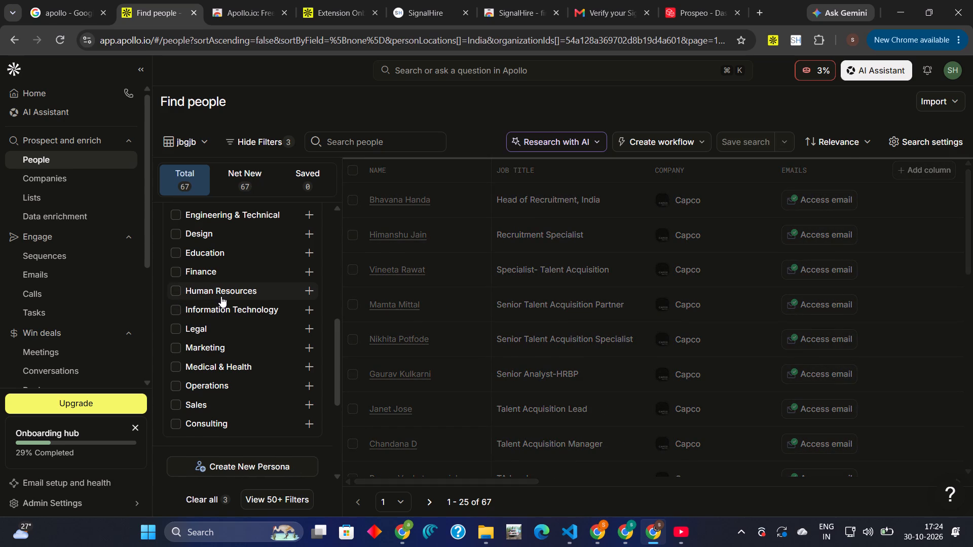
{"action": "scroll", "coordinate": [221, 296], "scroll_direction": "down", "scroll_amount": 2}
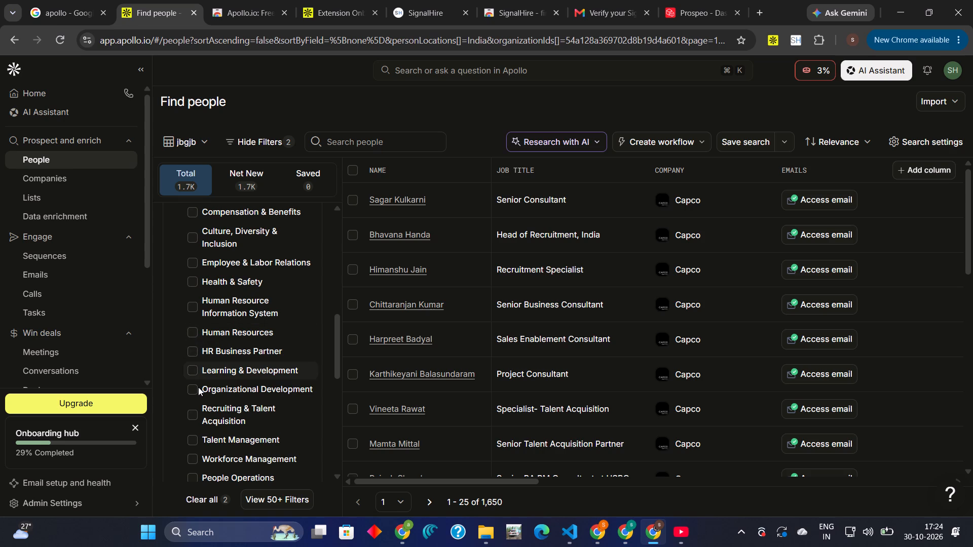
{"action": "left_click", "coordinate": [193, 411]}
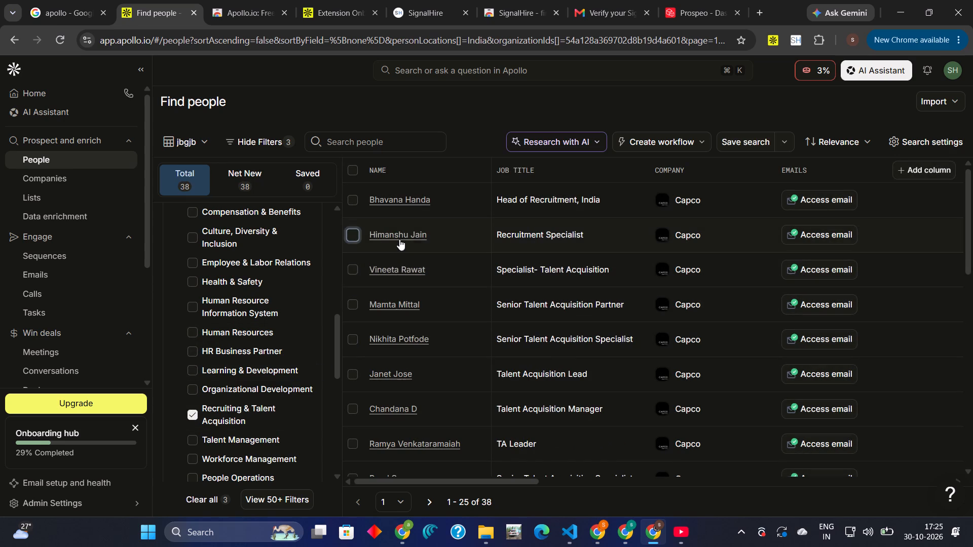
Look through the names and job titles of Capco's recruiting and talent acquisition staff on the first results page.
{"action": "scroll", "coordinate": [457, 368], "scroll_direction": "down", "scroll_amount": 6}
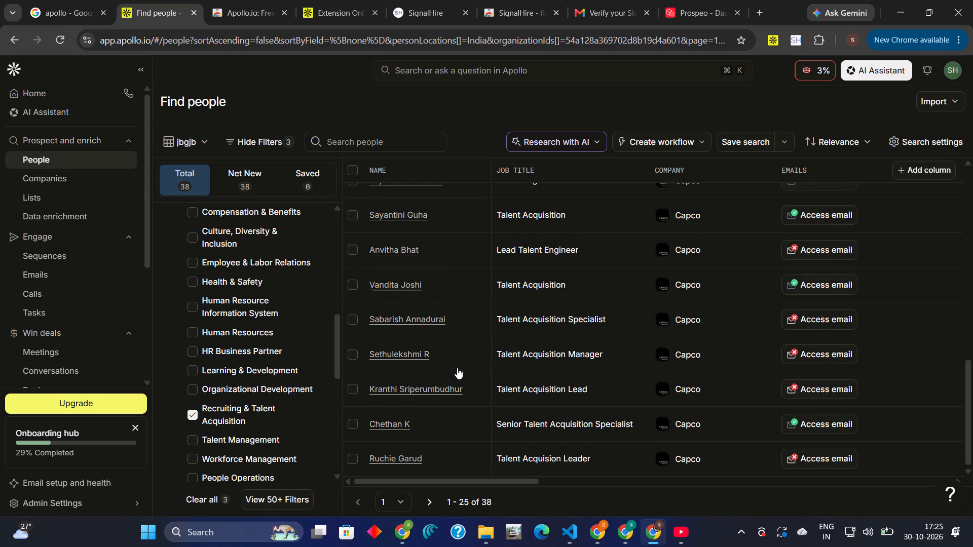
{"action": "scroll", "coordinate": [457, 368], "scroll_direction": "up", "scroll_amount": 7}
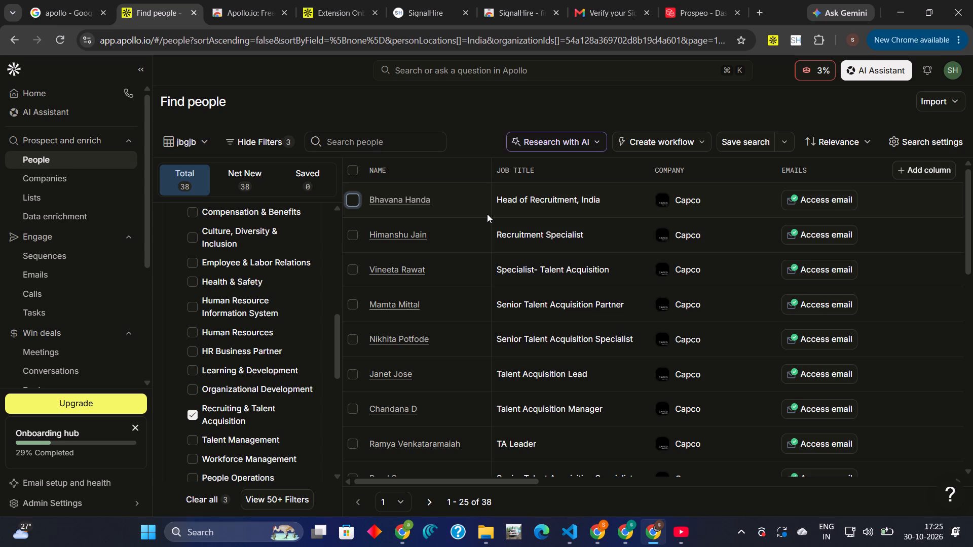
{"action": "scroll", "coordinate": [487, 214], "scroll_direction": "down", "scroll_amount": 2}
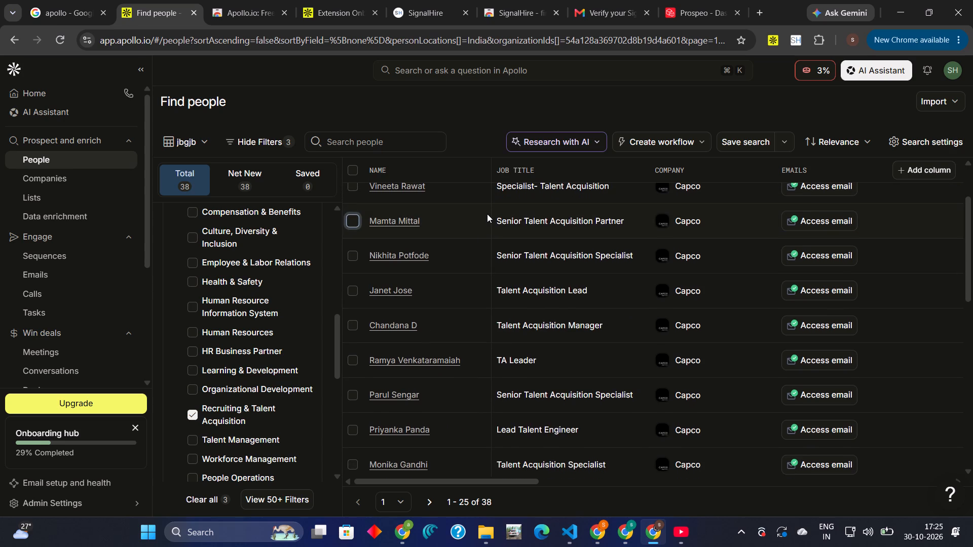
{"action": "scroll", "coordinate": [509, 339], "scroll_direction": "down", "scroll_amount": 4}
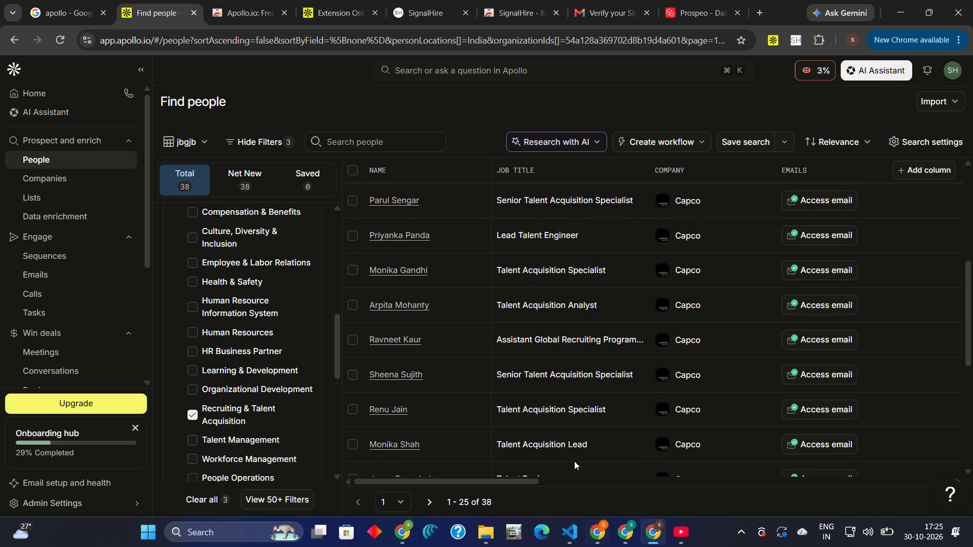
{"action": "scroll", "coordinate": [571, 455], "scroll_direction": "down", "scroll_amount": 6}
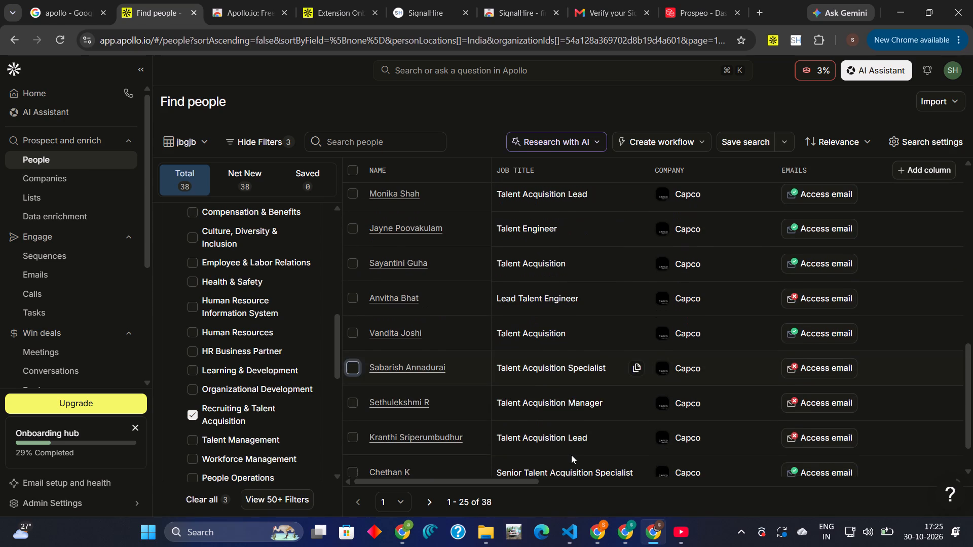
{"action": "scroll", "coordinate": [571, 455], "scroll_direction": "down", "scroll_amount": 2}
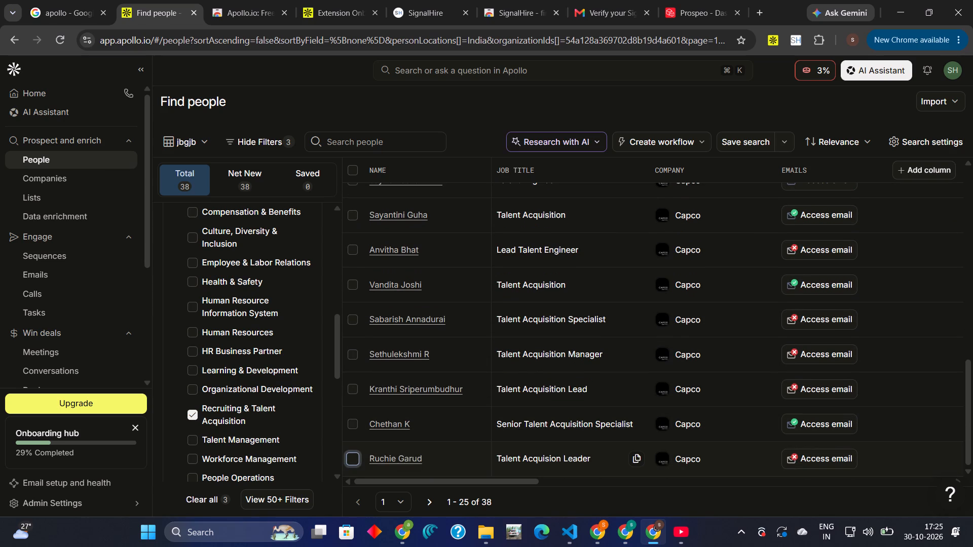
{"action": "scroll", "coordinate": [571, 455], "scroll_direction": "down", "scroll_amount": 1}
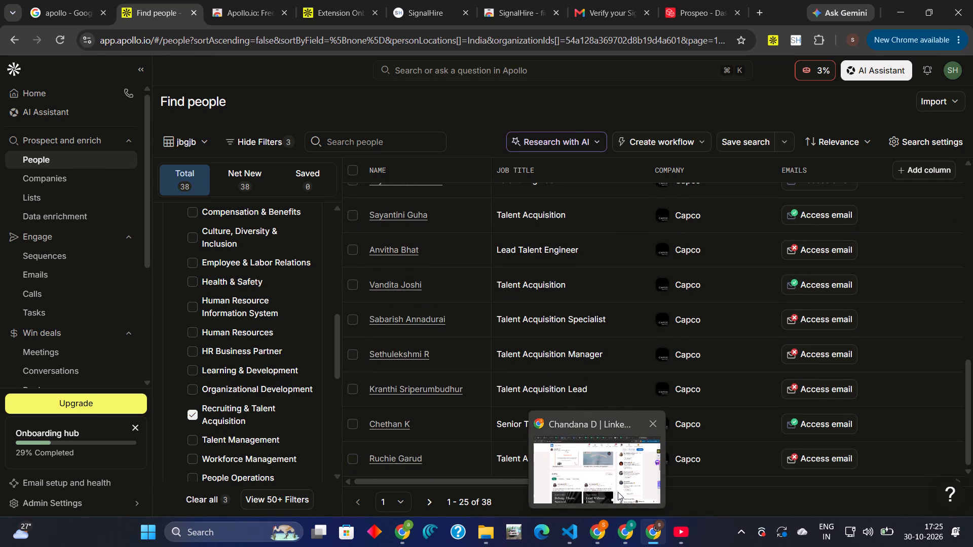
Revisit the Talent Acquisition Manager's LinkedIn profile, then check the column C entries of both Capco contacts in the internship data sheet.
{"action": "left_click", "coordinate": [618, 491]}
{"action": "scroll", "coordinate": [527, 339], "scroll_direction": "up", "scroll_amount": 7}
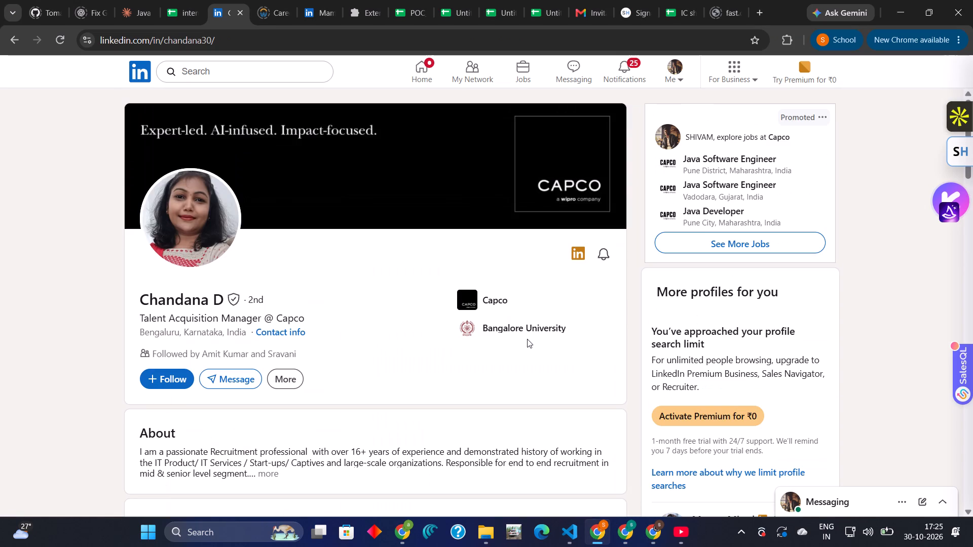
{"action": "left_click", "coordinate": [182, 0]}
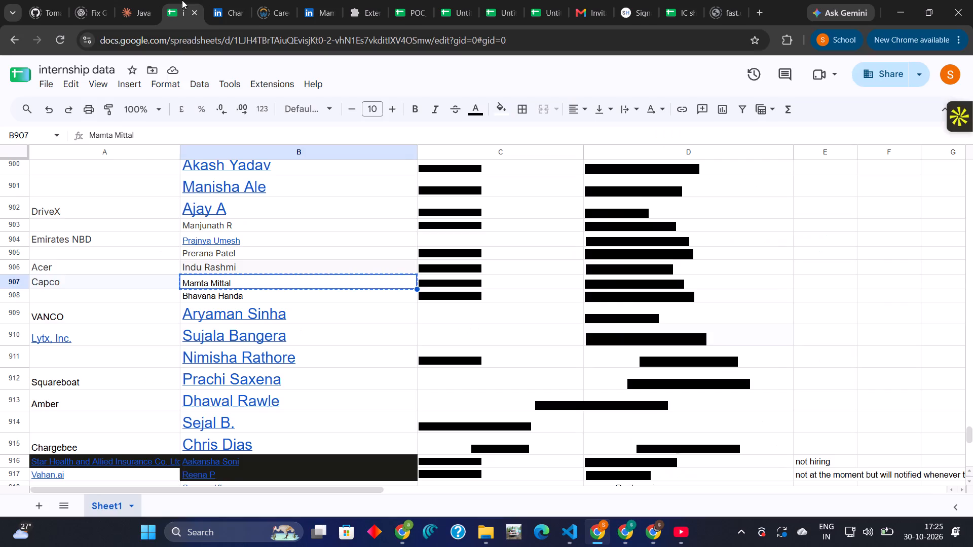
{"action": "left_click", "coordinate": [513, 288]}
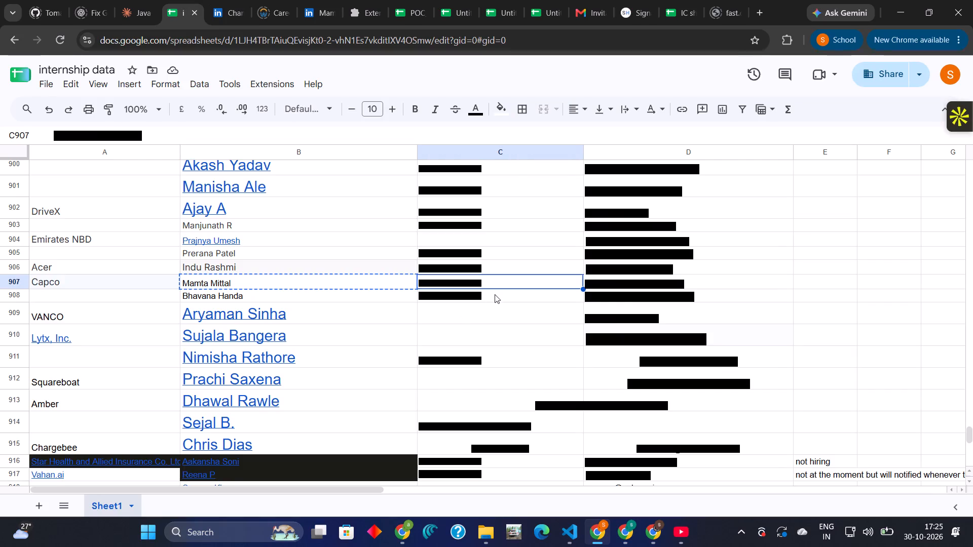
{"action": "left_click", "coordinate": [495, 294]}
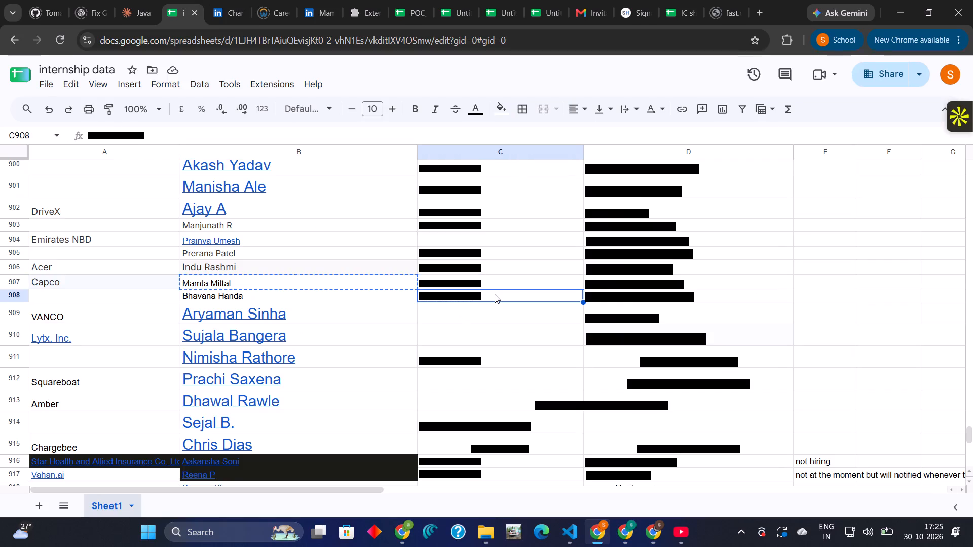
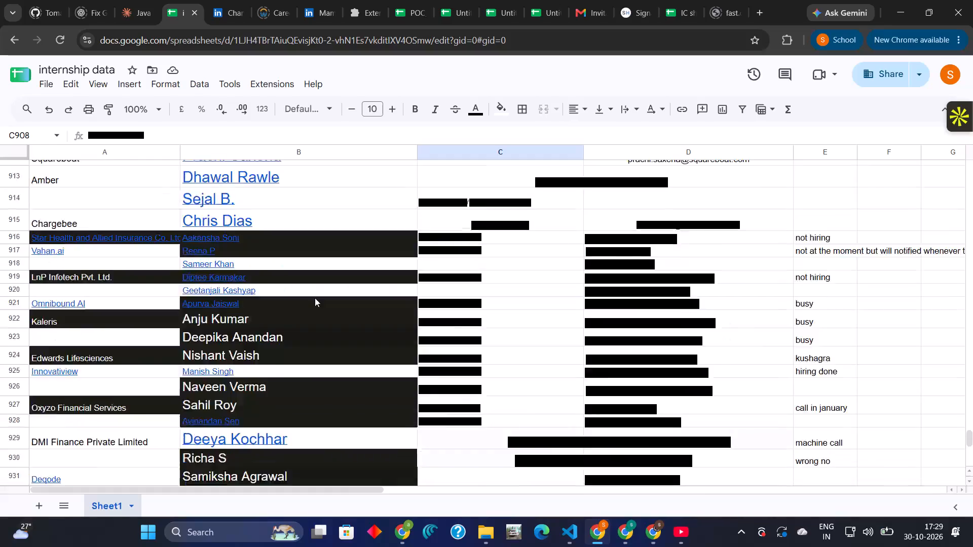
Check the column C entry of the first Kovai.co contact in row 946.
{"action": "scroll", "coordinate": [315, 298], "scroll_direction": "down", "scroll_amount": 3}
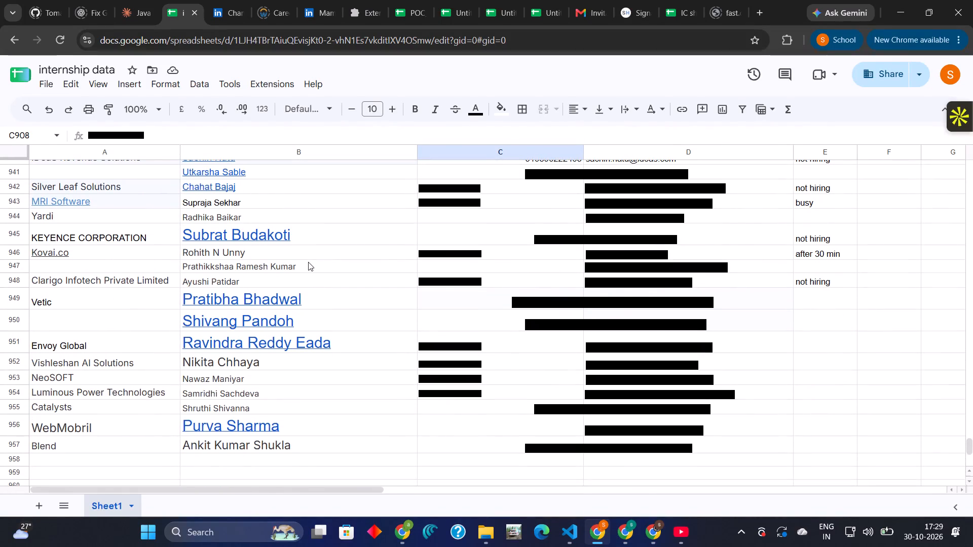
{"action": "left_click", "coordinate": [463, 254]}
Check the column C entry of agilon health's first contact in row 892 and clear the "wrong" remark from its column E cell.
{"action": "scroll", "coordinate": [463, 254], "scroll_direction": "up", "scroll_amount": 1}
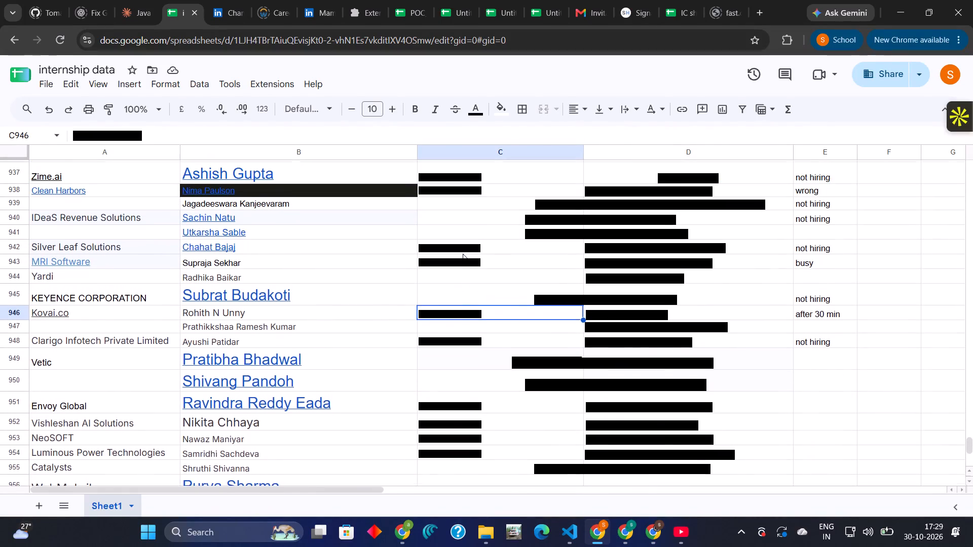
{"action": "scroll", "coordinate": [463, 254], "scroll_direction": "up", "scroll_amount": 1}
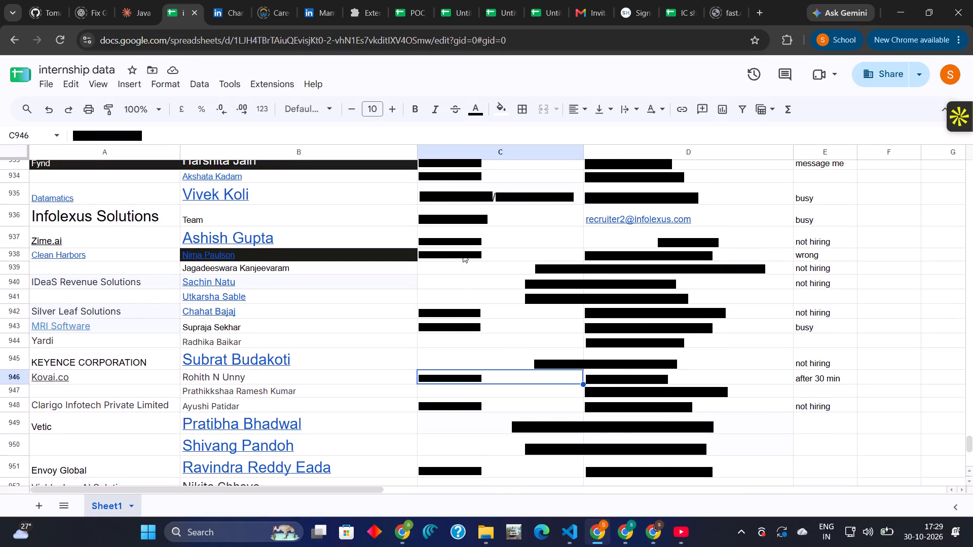
{"action": "scroll", "coordinate": [463, 254], "scroll_direction": "up", "scroll_amount": 6}
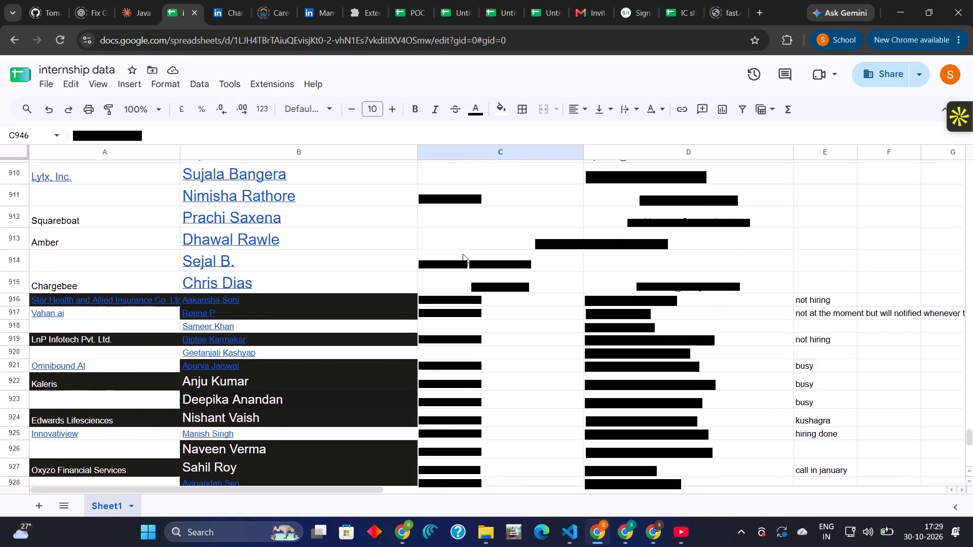
{"action": "scroll", "coordinate": [463, 254], "scroll_direction": "up", "scroll_amount": 6}
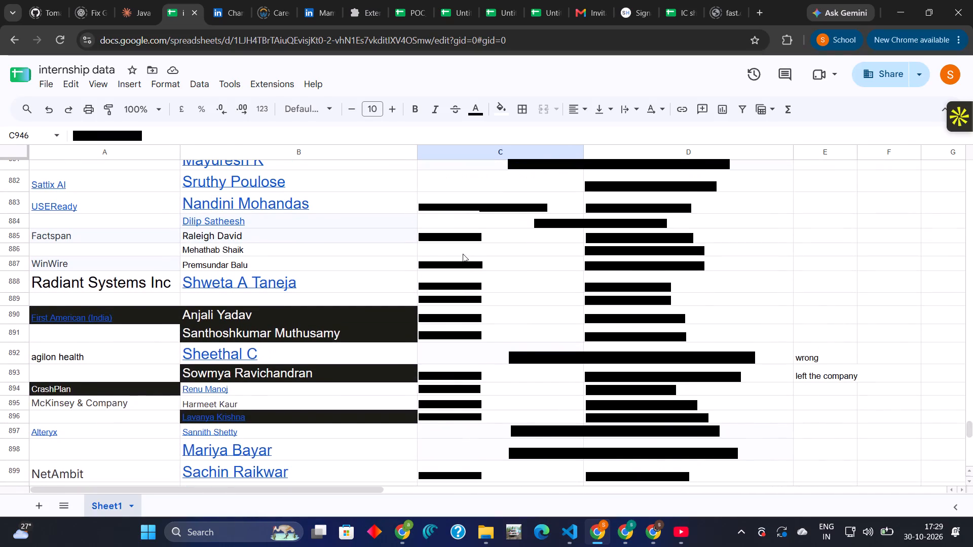
{"action": "left_click", "coordinate": [517, 360]}
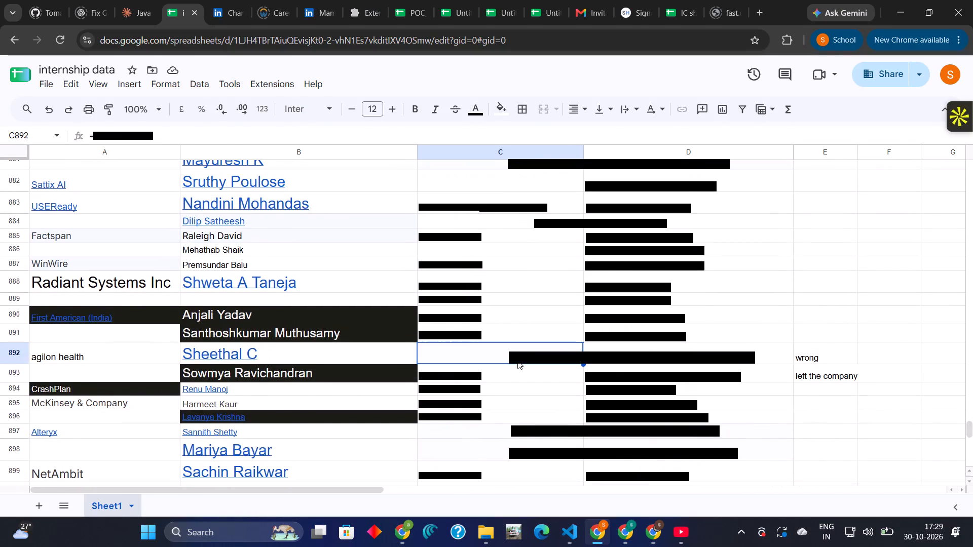
{"action": "left_click", "coordinate": [835, 354]}
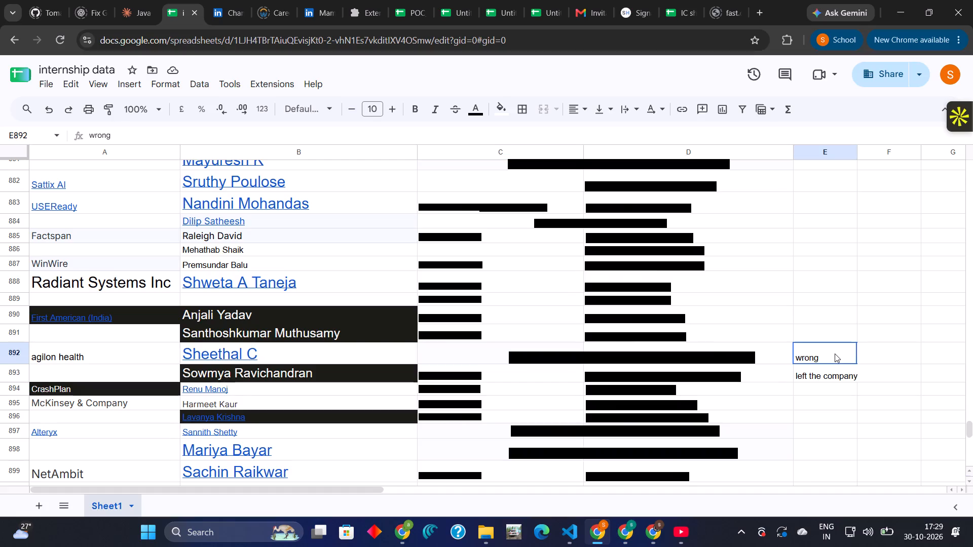
{"action": "key", "text": "BackSpace"}
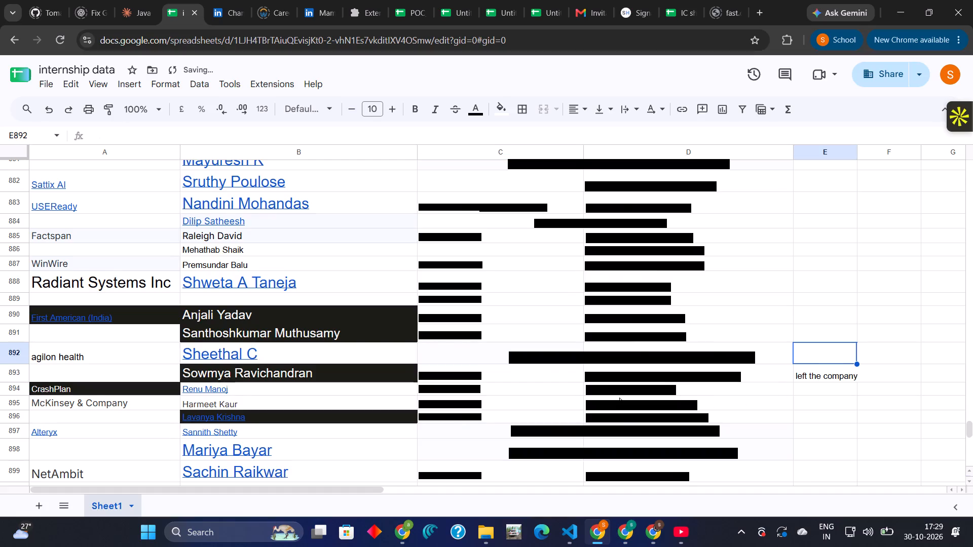
Review the contact rows and column E outcome remarks from Alteryx and Capco down to the last filled row, Blend.
{"action": "scroll", "coordinate": [574, 391], "scroll_direction": "down", "scroll_amount": 3}
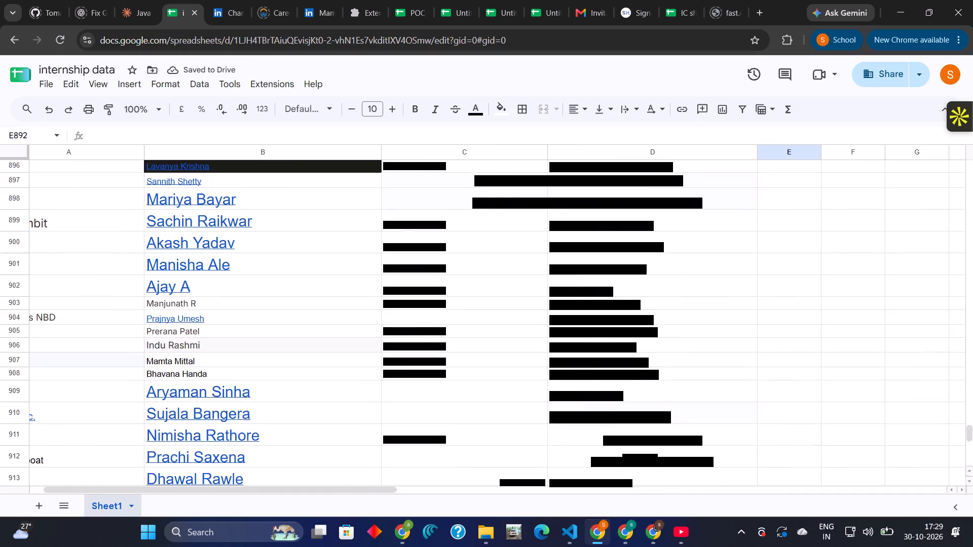
{"action": "scroll", "coordinate": [574, 391], "scroll_direction": "right", "scroll_amount": 3}
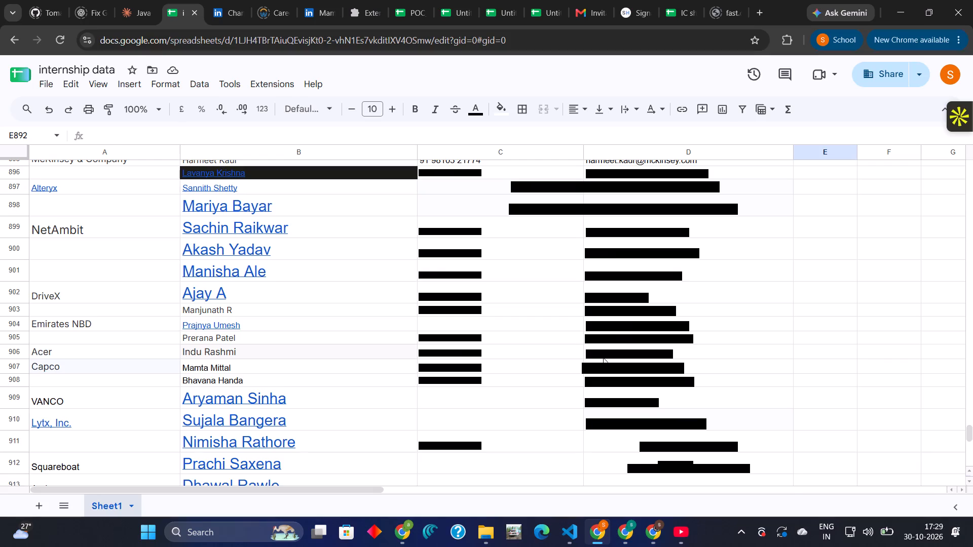
{"action": "scroll", "coordinate": [603, 358], "scroll_direction": "down", "scroll_amount": 2}
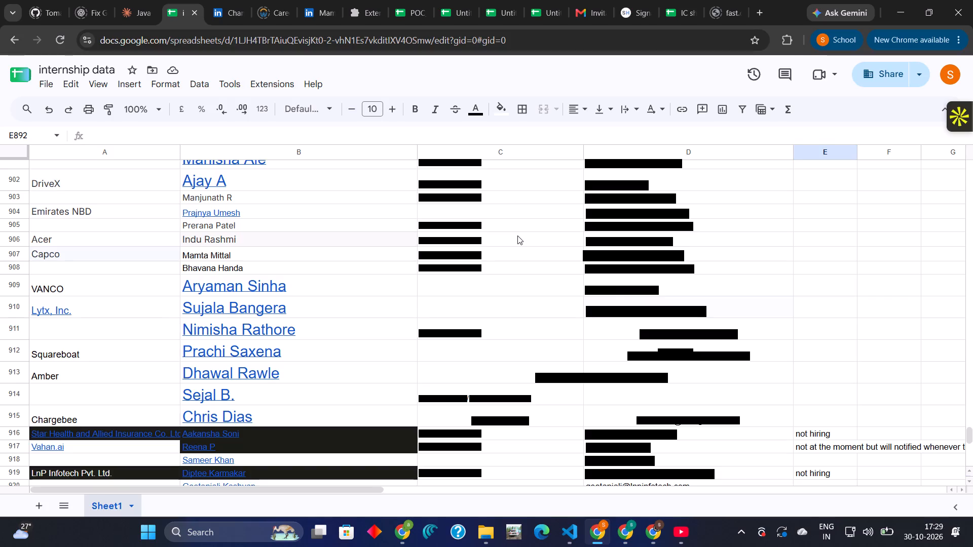
{"action": "scroll", "coordinate": [528, 247], "scroll_direction": "up", "scroll_amount": 2}
{"action": "scroll", "coordinate": [528, 247], "scroll_direction": "down", "scroll_amount": 2}
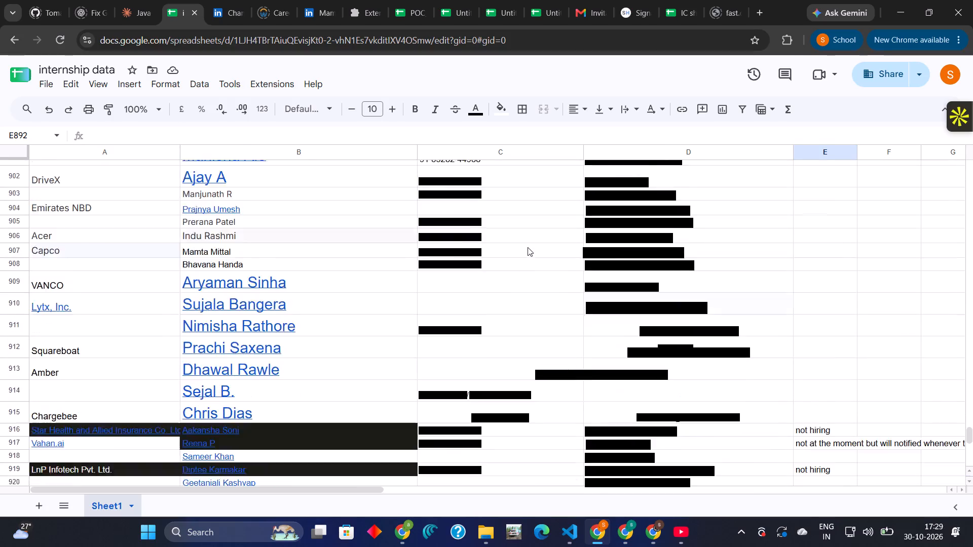
{"action": "scroll", "coordinate": [528, 247], "scroll_direction": "down", "scroll_amount": 1}
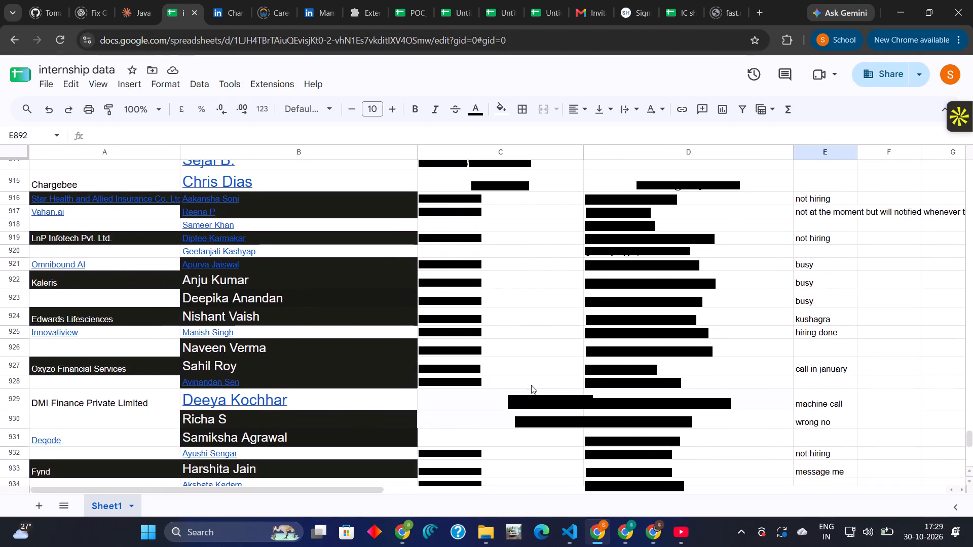
{"action": "scroll", "coordinate": [516, 321], "scroll_direction": "down", "scroll_amount": 1}
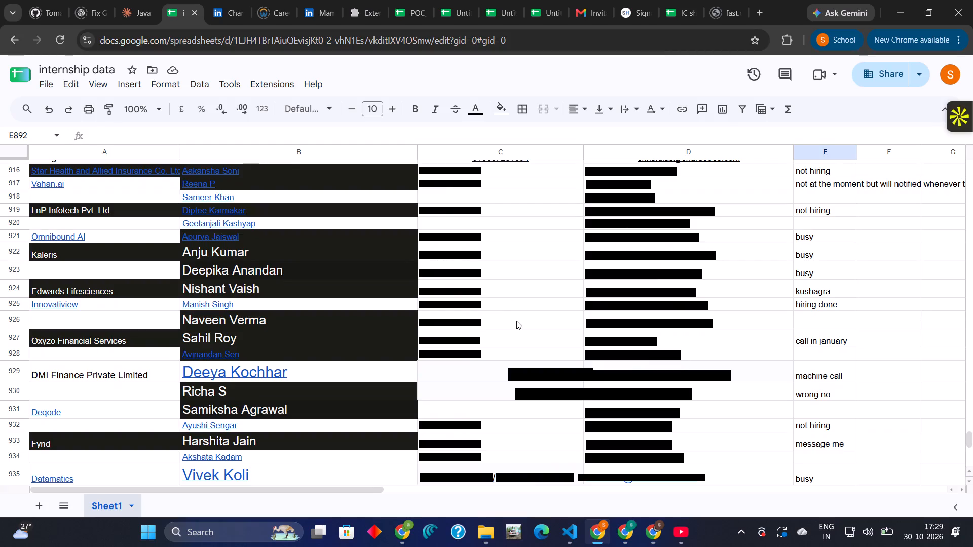
{"action": "scroll", "coordinate": [516, 321], "scroll_direction": "down", "scroll_amount": 4}
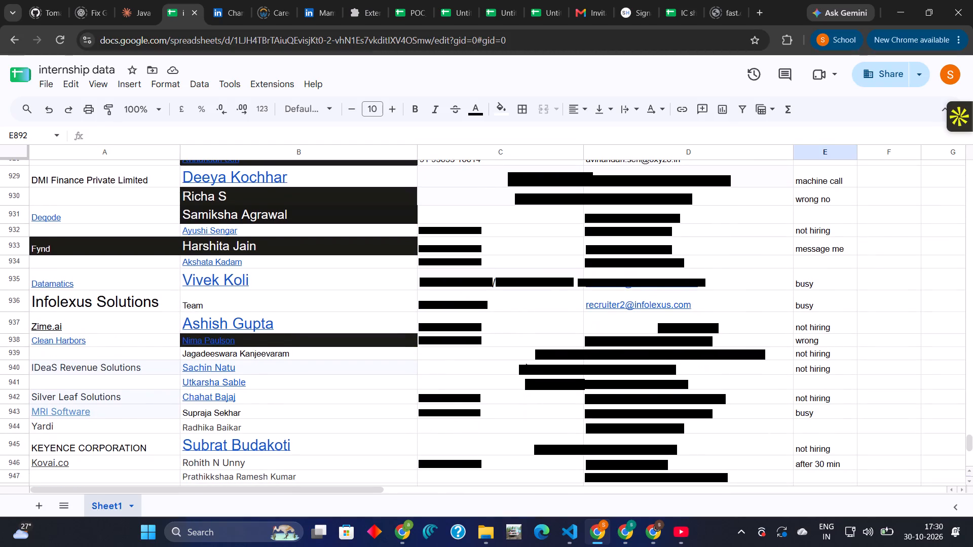
{"action": "scroll", "coordinate": [256, 319], "scroll_direction": "down", "scroll_amount": 1}
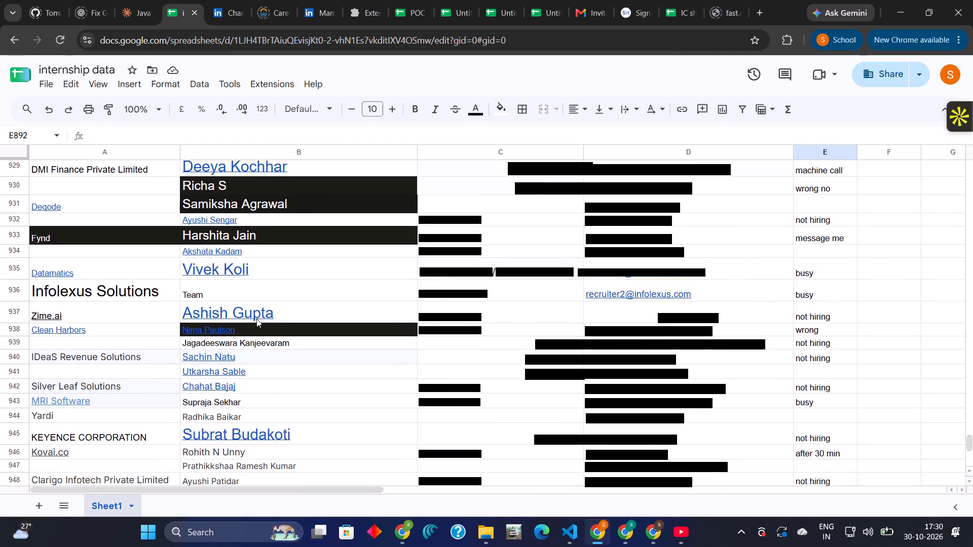
{"action": "scroll", "coordinate": [256, 319], "scroll_direction": "down", "scroll_amount": 2}
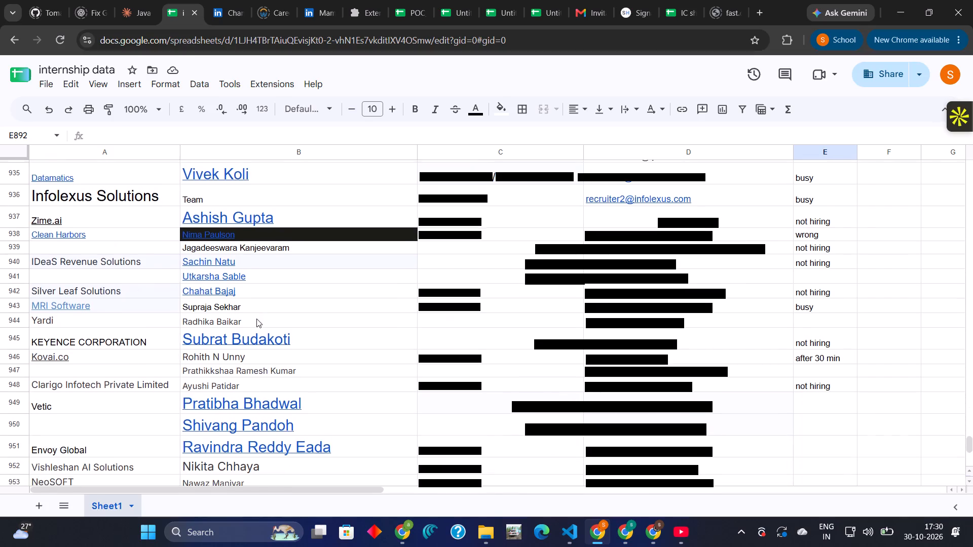
{"action": "scroll", "coordinate": [256, 319], "scroll_direction": "down", "scroll_amount": 3}
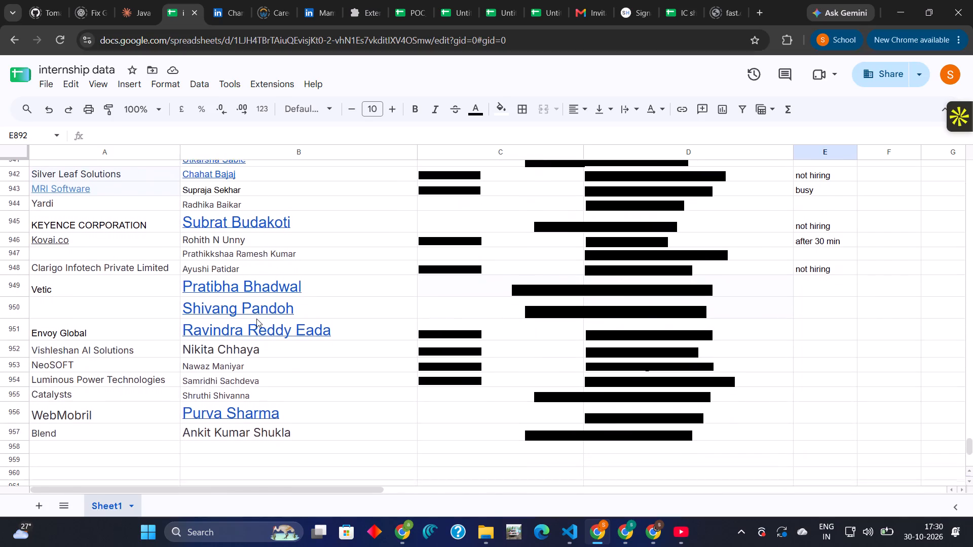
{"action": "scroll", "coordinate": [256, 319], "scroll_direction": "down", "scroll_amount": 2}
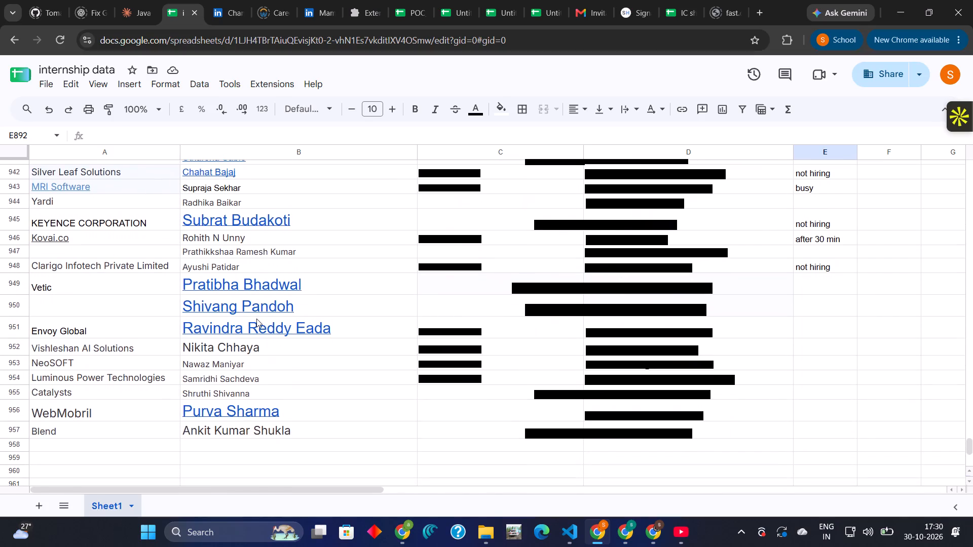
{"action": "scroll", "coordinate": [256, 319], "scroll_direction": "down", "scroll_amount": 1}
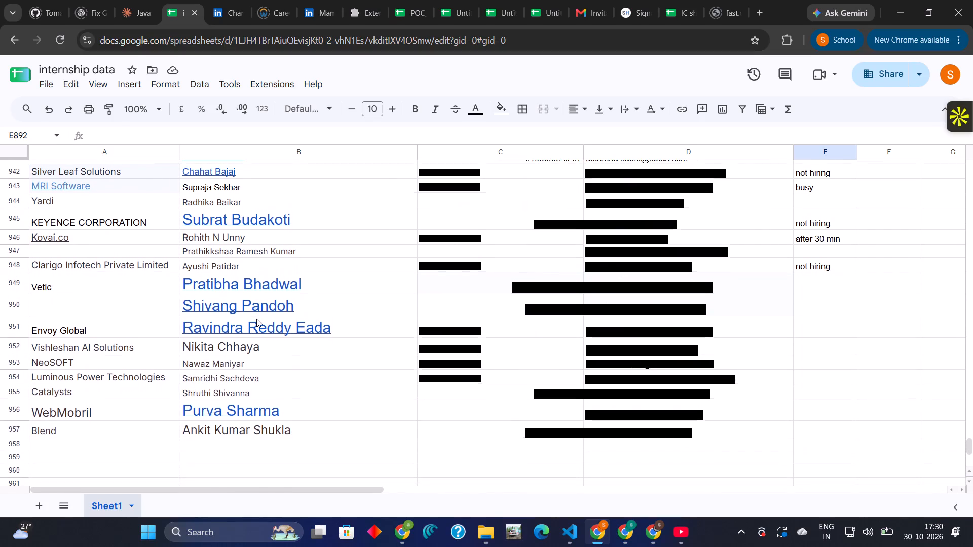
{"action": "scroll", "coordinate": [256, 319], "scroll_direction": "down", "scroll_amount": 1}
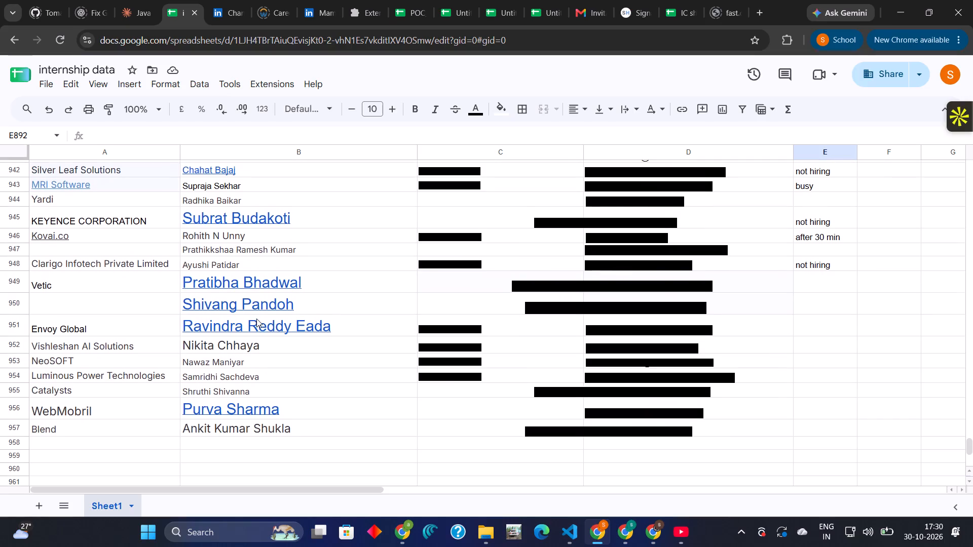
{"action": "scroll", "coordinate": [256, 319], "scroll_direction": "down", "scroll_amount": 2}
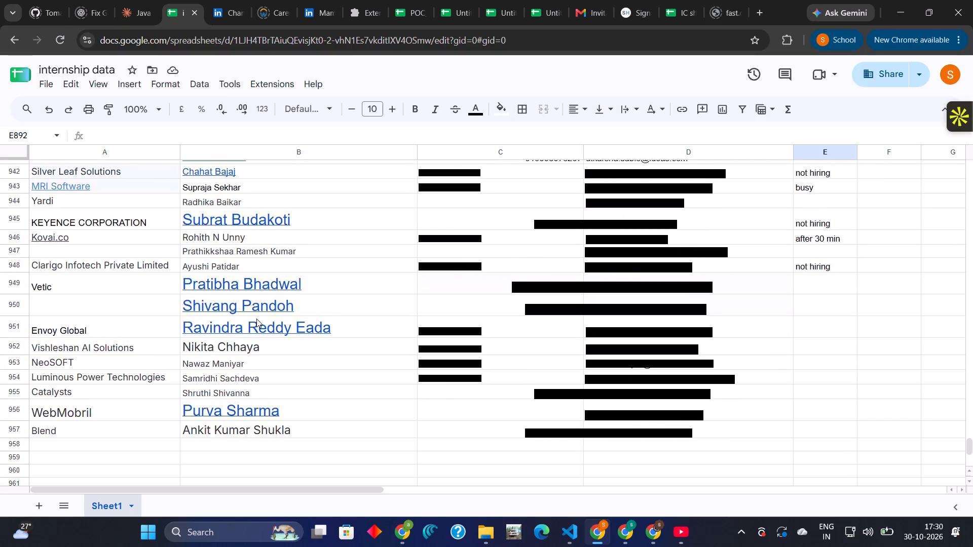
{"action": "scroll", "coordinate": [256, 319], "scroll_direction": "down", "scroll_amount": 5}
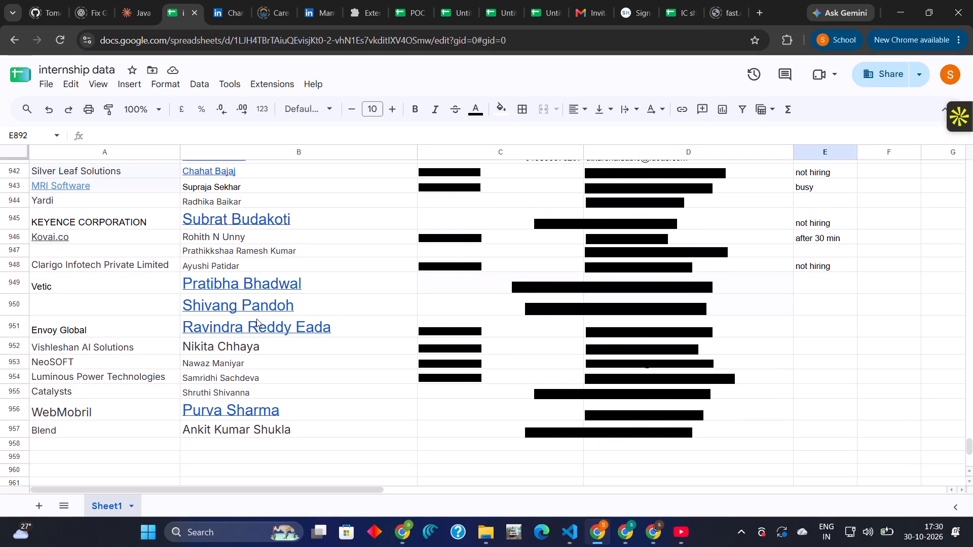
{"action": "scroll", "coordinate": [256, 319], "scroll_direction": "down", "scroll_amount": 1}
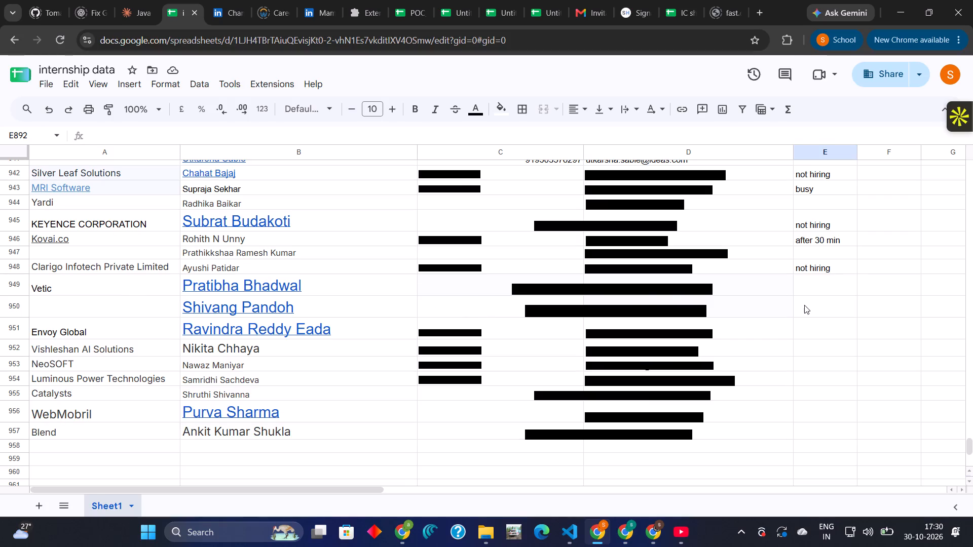
Enter the remark "call on tuesday" in column E for the first Vetic contact in row 949.
{"action": "left_click", "coordinate": [816, 286]}
{"action": "type", "text": "ca"}
{"action": "type", "text": "ll on tu"}
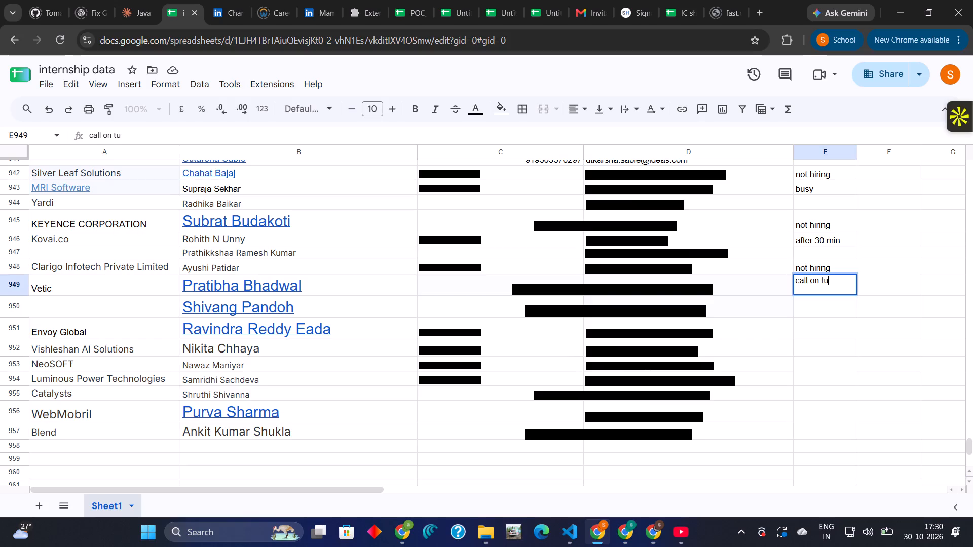
{"action": "type", "text": "esday"}
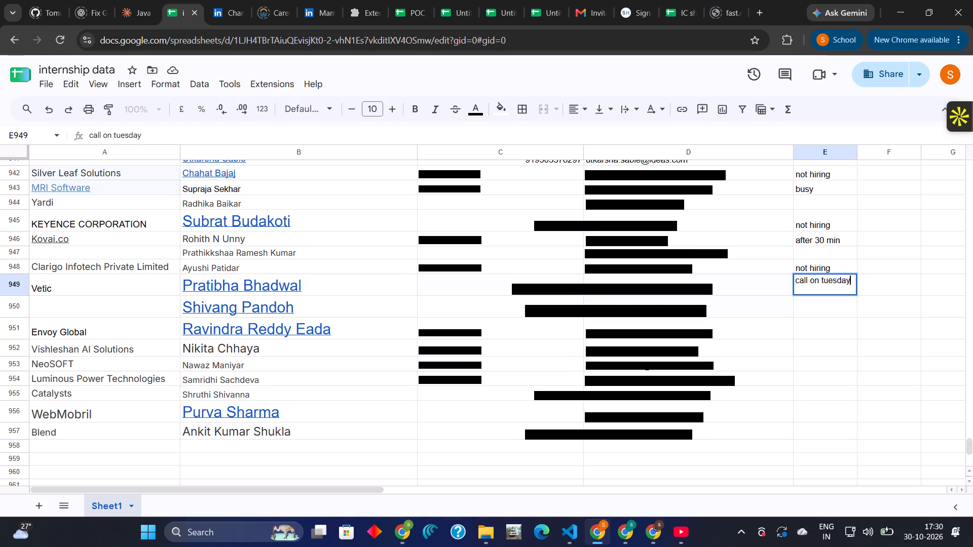
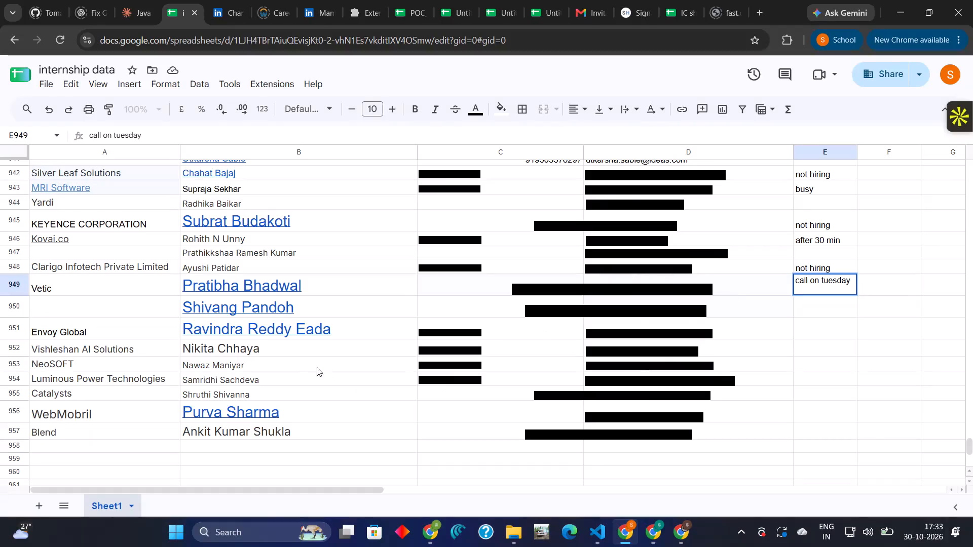
Commit the "call on tuesday" remark for Vetic in row 949 and select the Vishleshan AI Solutions contact cell in row 952.
{"action": "left_click", "coordinate": [305, 344]}
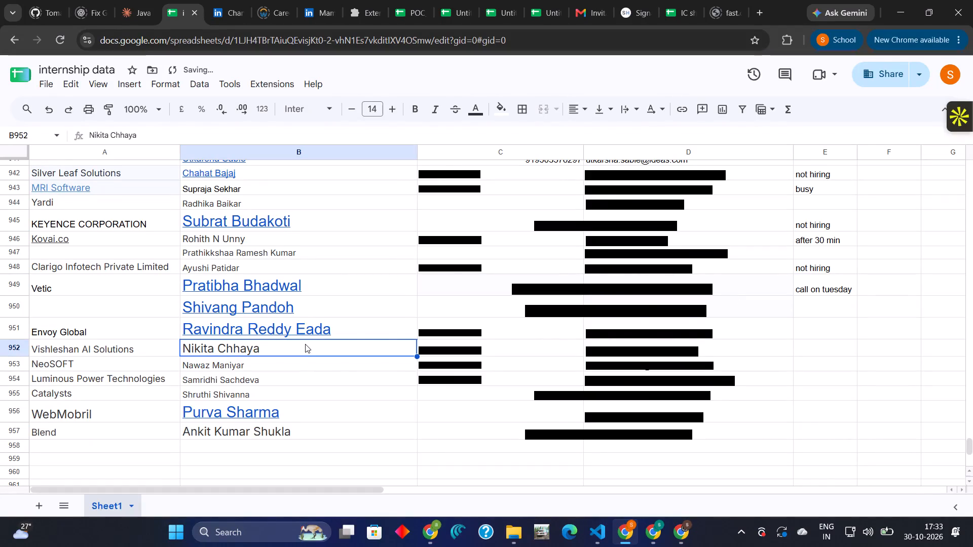
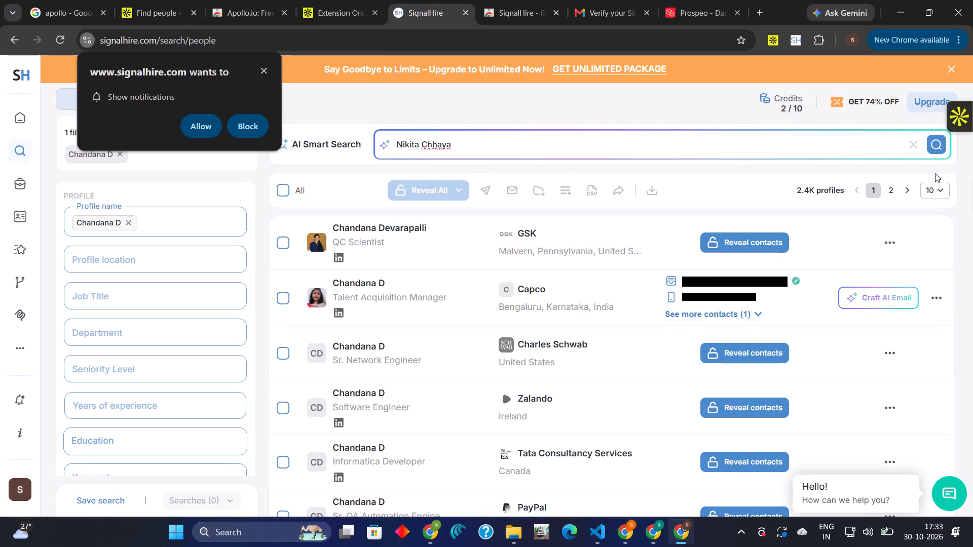
Search SignalHire for the Vishleshan AI Solutions HR contact, reveal her contact details and copy the phone number.
{"action": "left_click", "coordinate": [944, 143]}
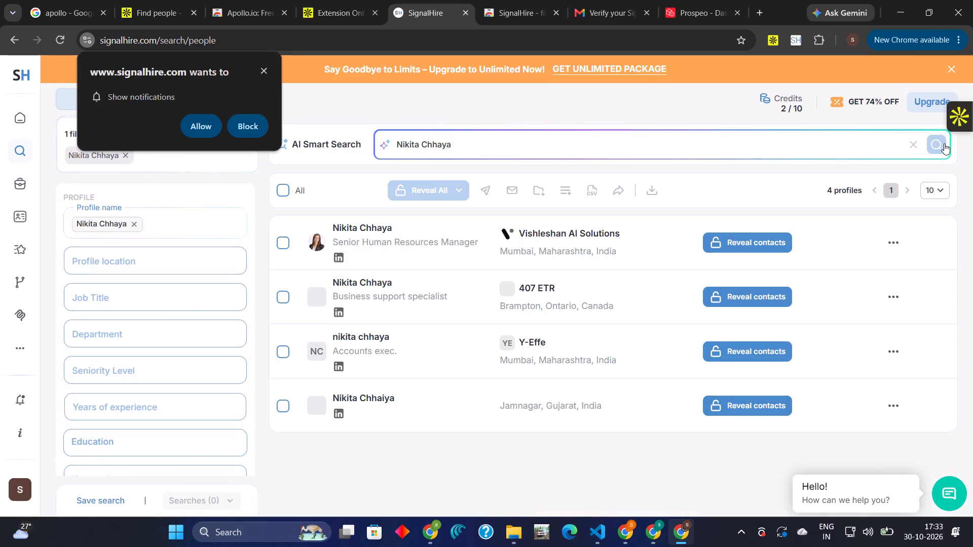
{"action": "left_click", "coordinate": [762, 248]}
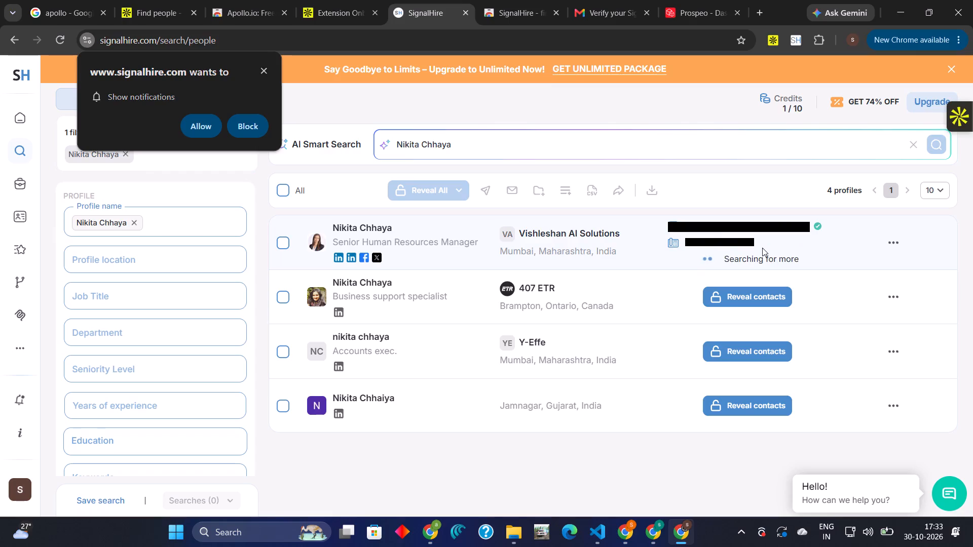
{"action": "left_click", "coordinate": [718, 264]}
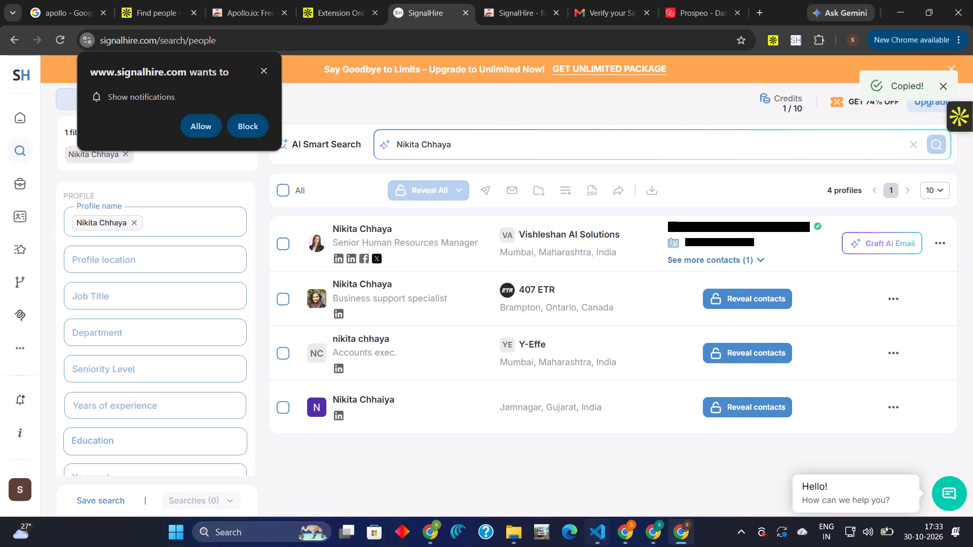
In the internship data spreadsheet, replace the Vishleshan AI Solutions contact's number in C952 with the copied phone number.
{"action": "left_click", "coordinate": [628, 465]}
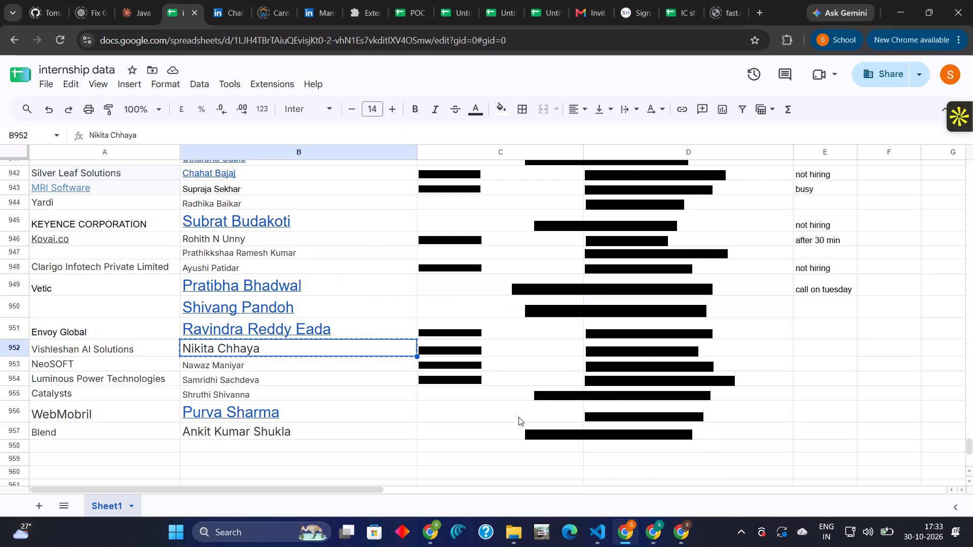
{"action": "left_click", "coordinate": [481, 350]}
{"action": "key", "text": "BackSpace"}
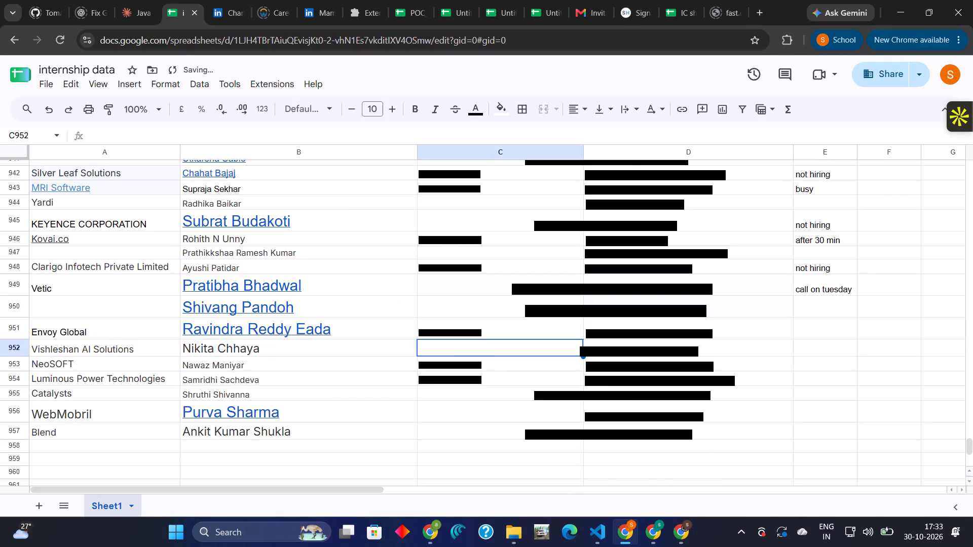
{"action": "key", "text": "ctrl+v"}
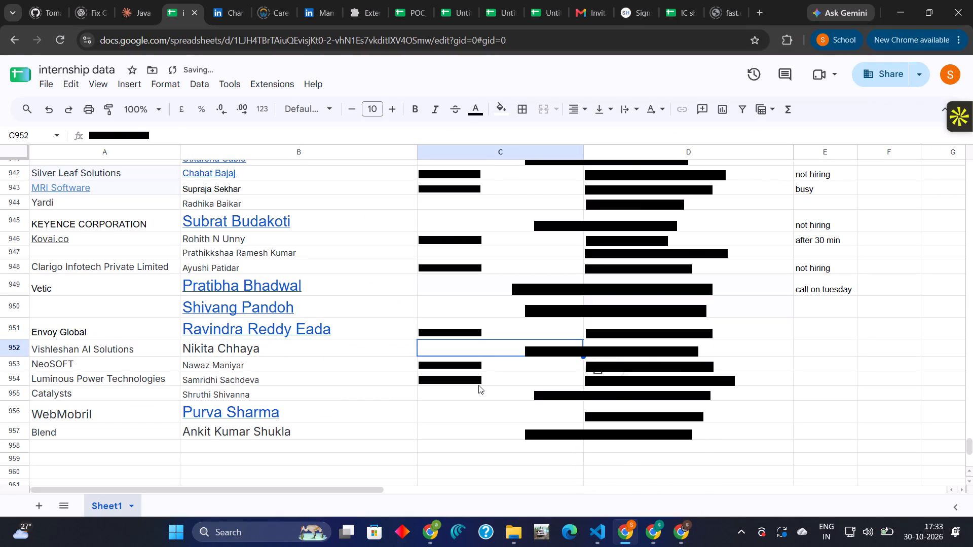
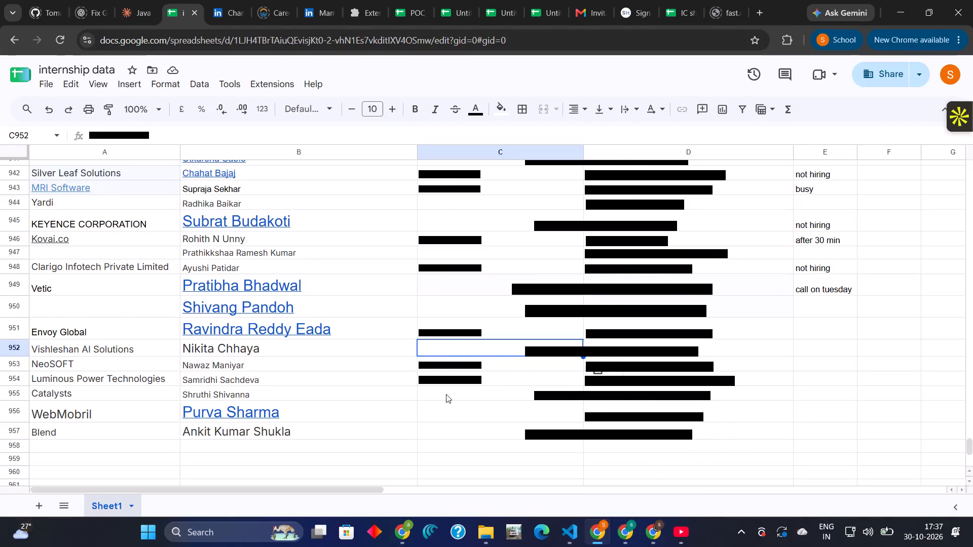
Review the earlier contact rows in the internship data sheet, from row 952 back to about row 826, checking their numbers and outcome notes.
{"action": "scroll", "coordinate": [446, 394], "scroll_direction": "up", "scroll_amount": 6}
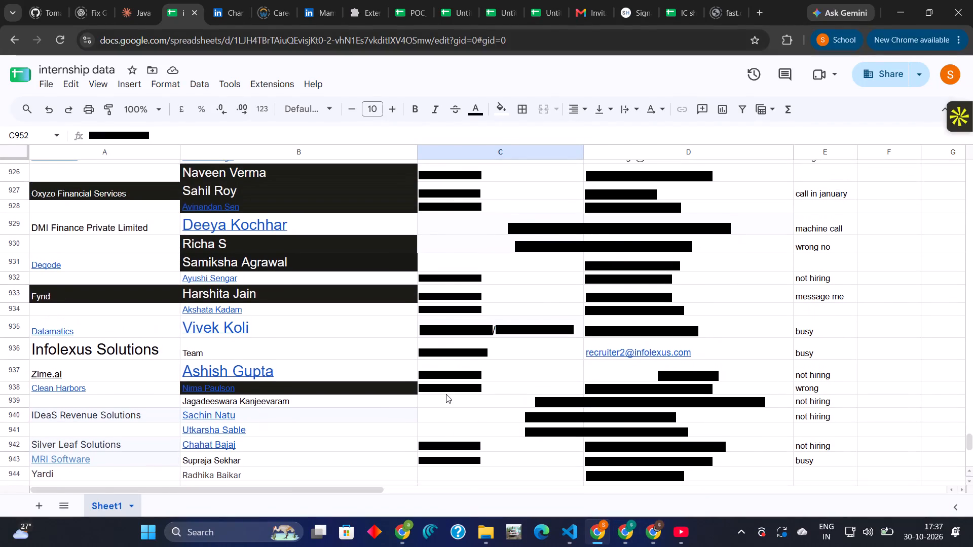
{"action": "scroll", "coordinate": [446, 394], "scroll_direction": "up", "scroll_amount": 2}
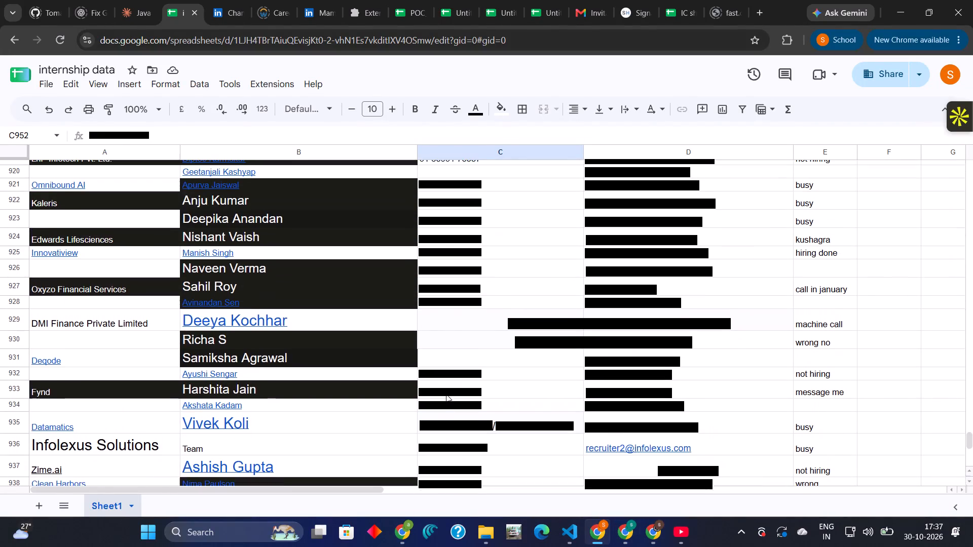
{"action": "scroll", "coordinate": [446, 394], "scroll_direction": "up", "scroll_amount": 3}
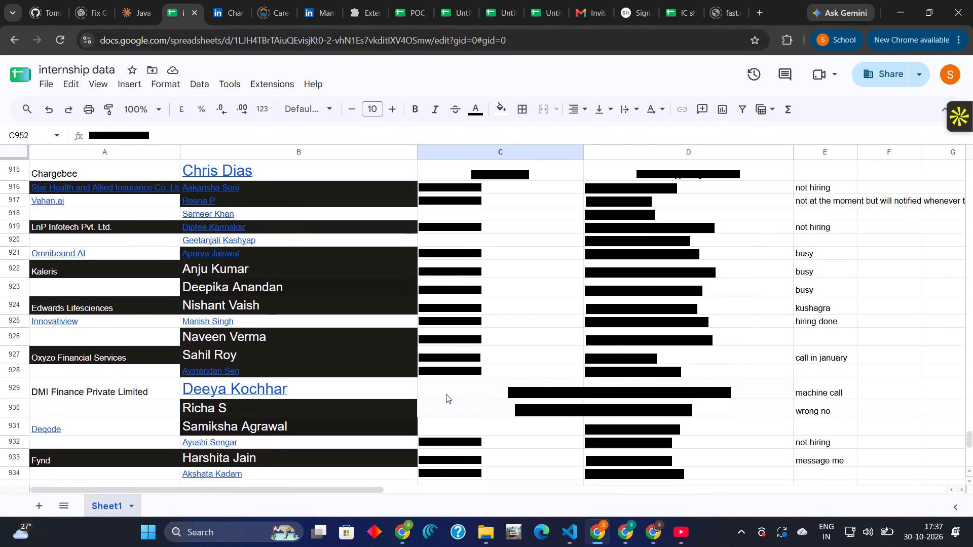
{"action": "scroll", "coordinate": [446, 394], "scroll_direction": "up", "scroll_amount": 2}
{"action": "scroll", "coordinate": [446, 394], "scroll_direction": "right", "scroll_amount": 6}
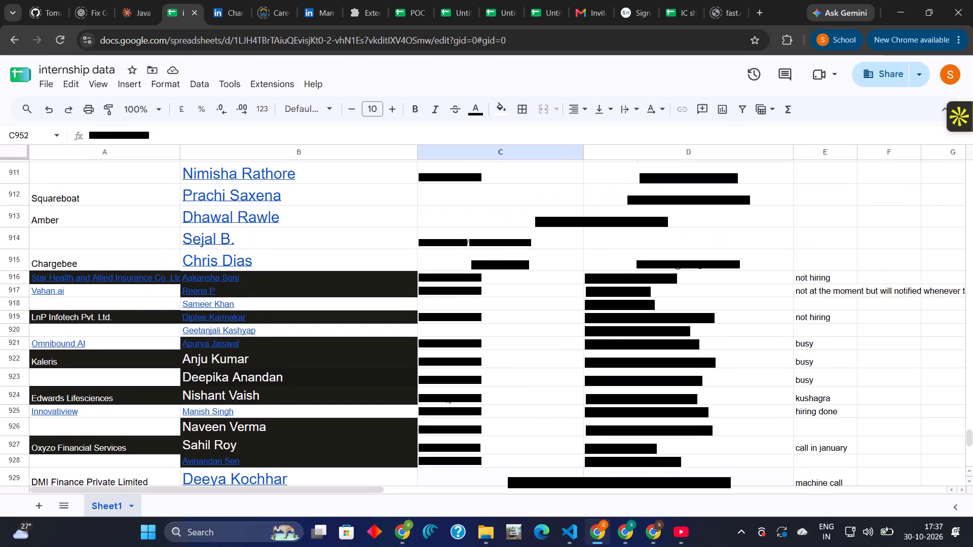
{"action": "scroll", "coordinate": [446, 394], "scroll_direction": "up", "scroll_amount": 2}
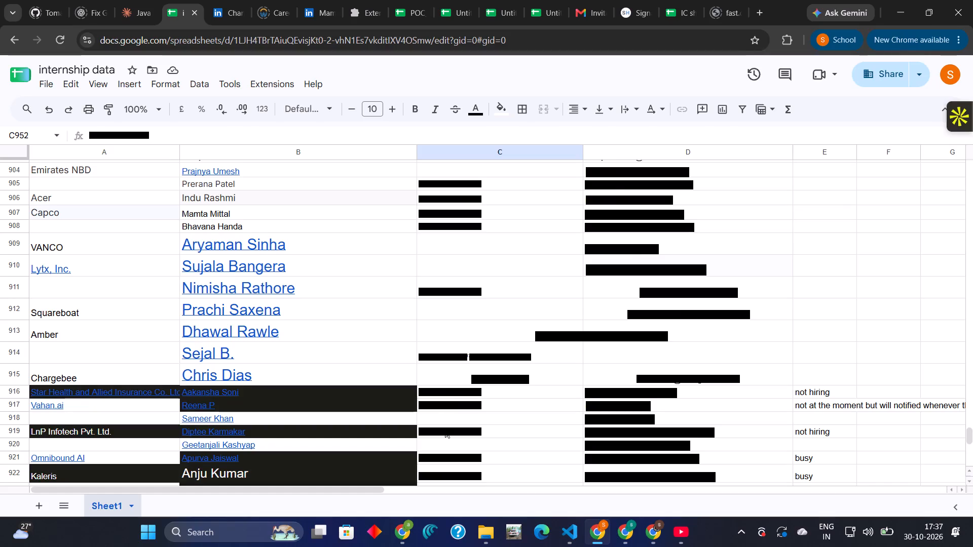
{"action": "scroll", "coordinate": [445, 429], "scroll_direction": "up", "scroll_amount": 4}
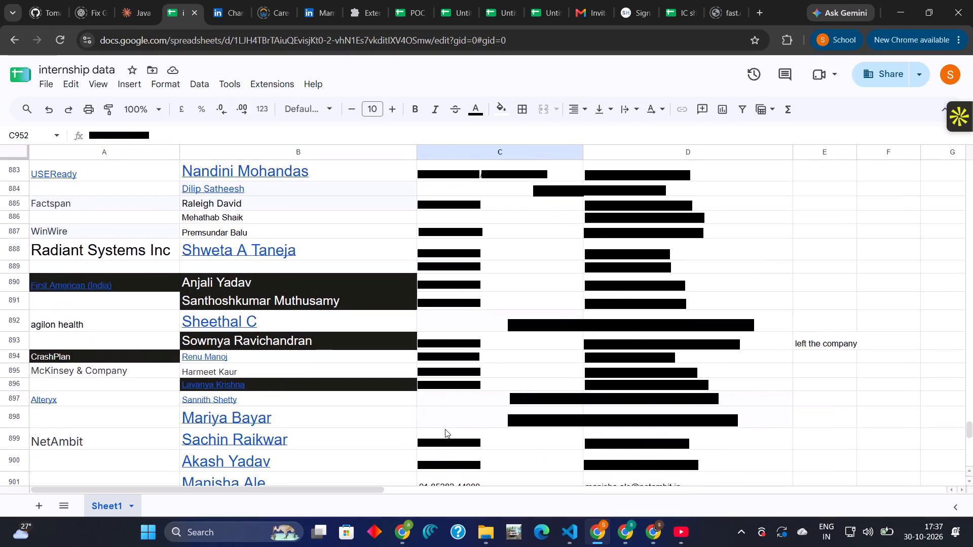
{"action": "scroll", "coordinate": [445, 429], "scroll_direction": "up", "scroll_amount": 5}
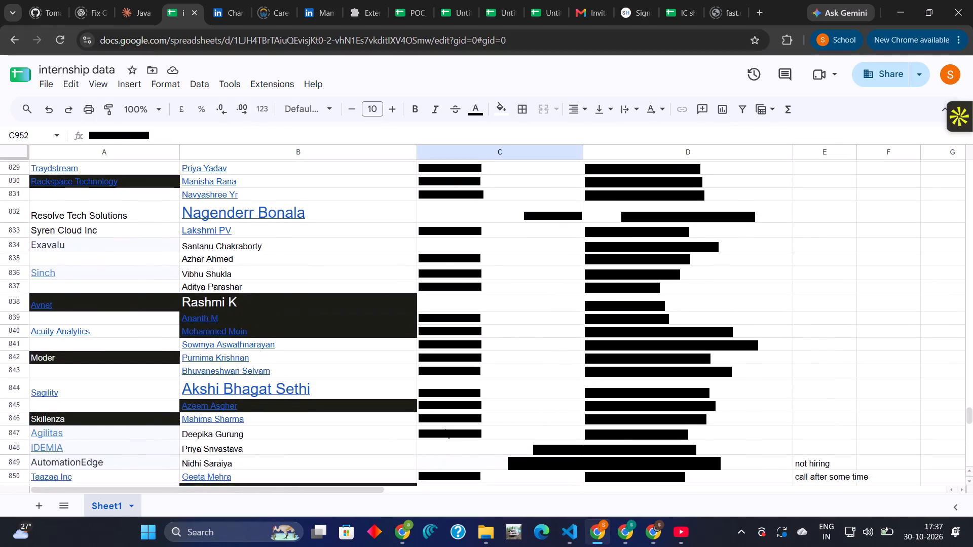
{"action": "scroll", "coordinate": [445, 429], "scroll_direction": "up", "scroll_amount": 1}
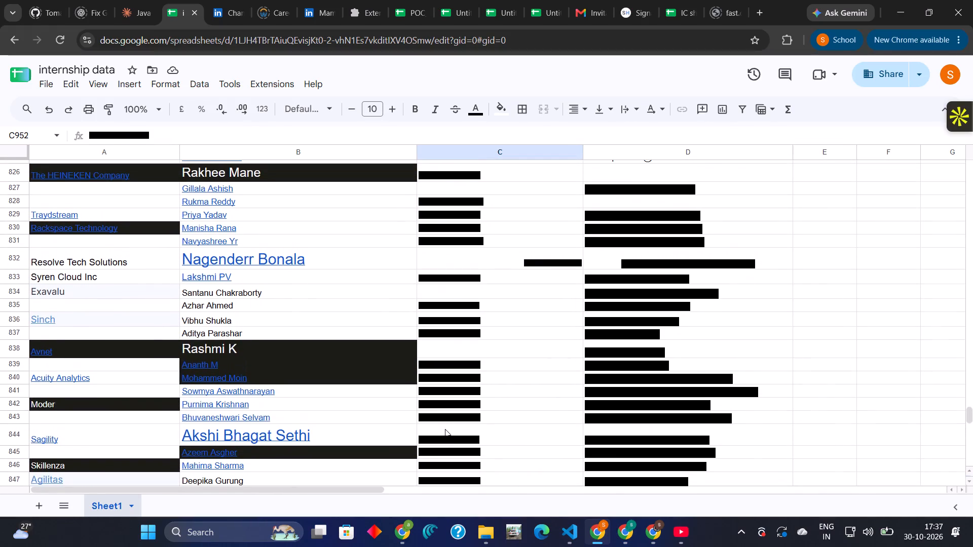
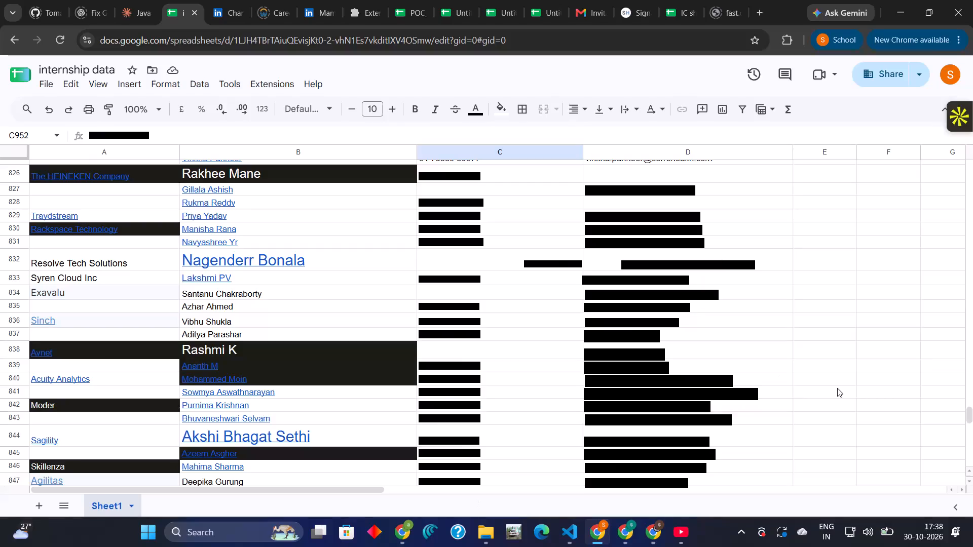
Minimize all the open browser and code editor windows to show the desktop.
{"action": "left_click", "coordinate": [905, 9]}
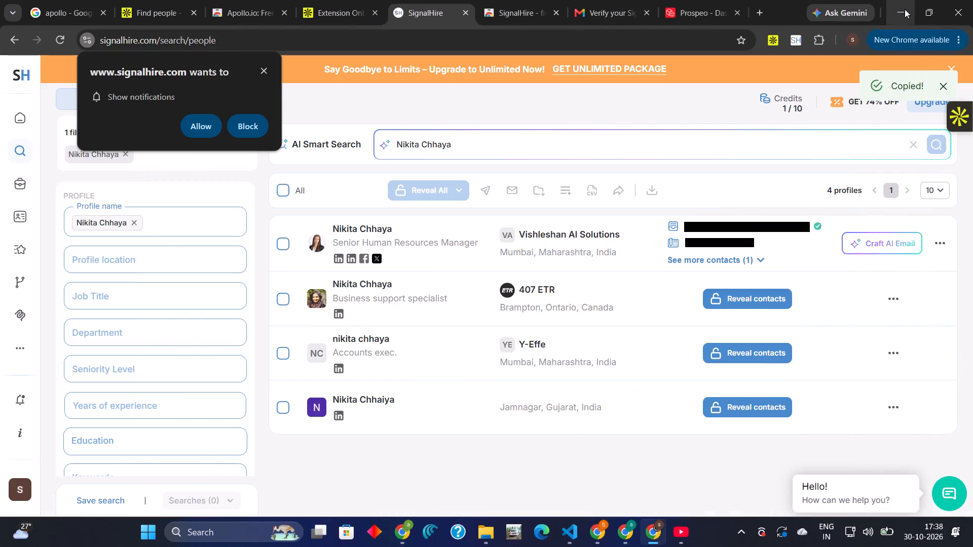
{"action": "left_click", "coordinate": [905, 9]}
{"action": "left_click", "coordinate": [905, 9]}
{"action": "left_click", "coordinate": [905, 9]}
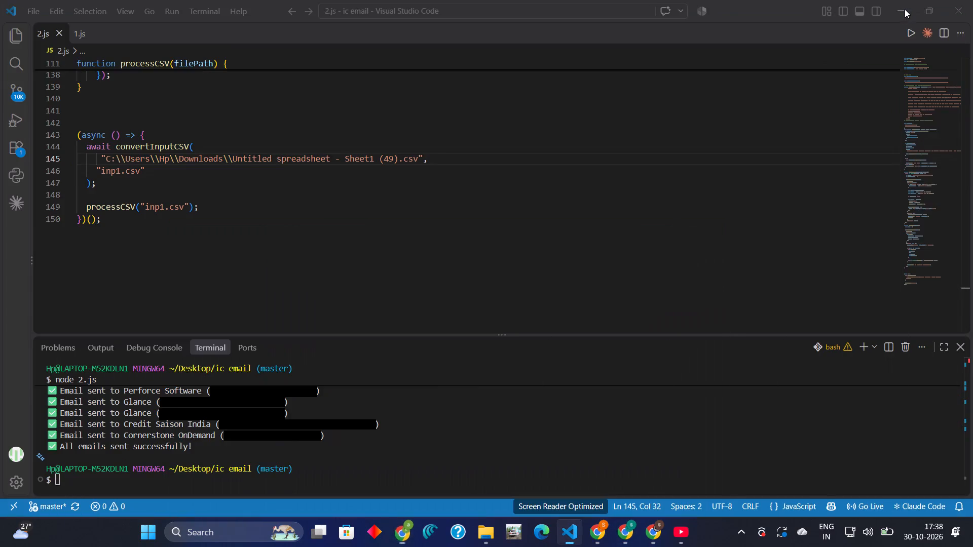
{"action": "left_click", "coordinate": [905, 9]}
{"action": "left_click", "coordinate": [905, 9]}
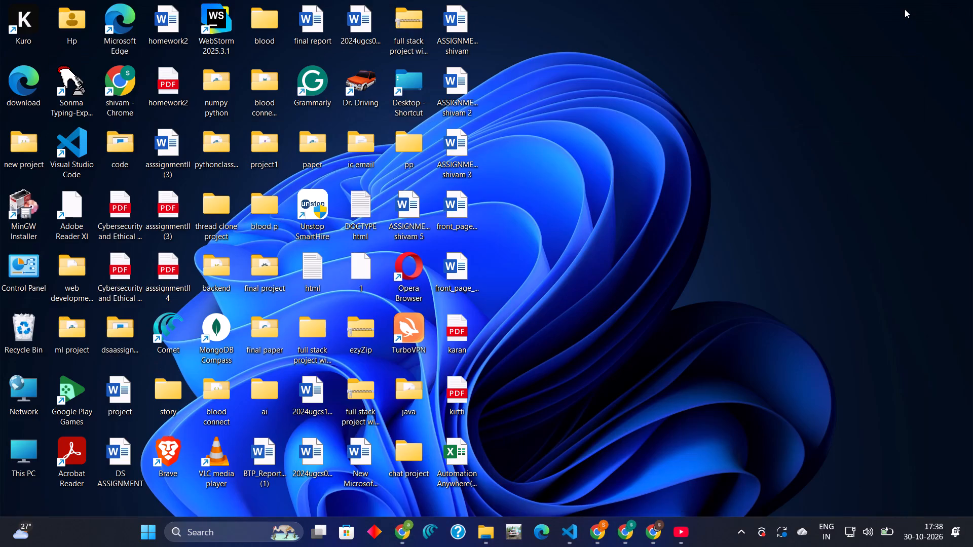
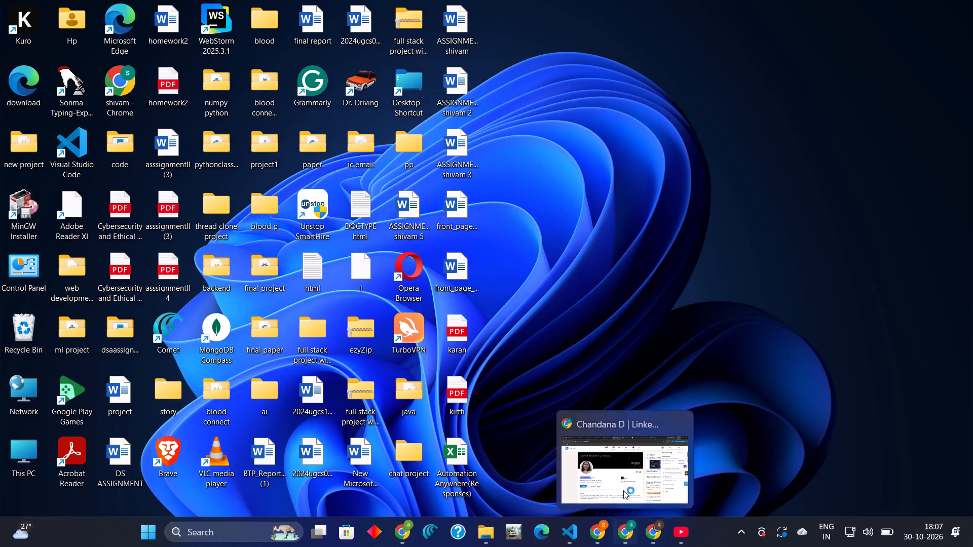
Switch back to the Chrome window with the LeetCode profile and view its Knight badge.
{"action": "left_click", "coordinate": [623, 481]}
{"action": "left_click", "coordinate": [195, 0]}
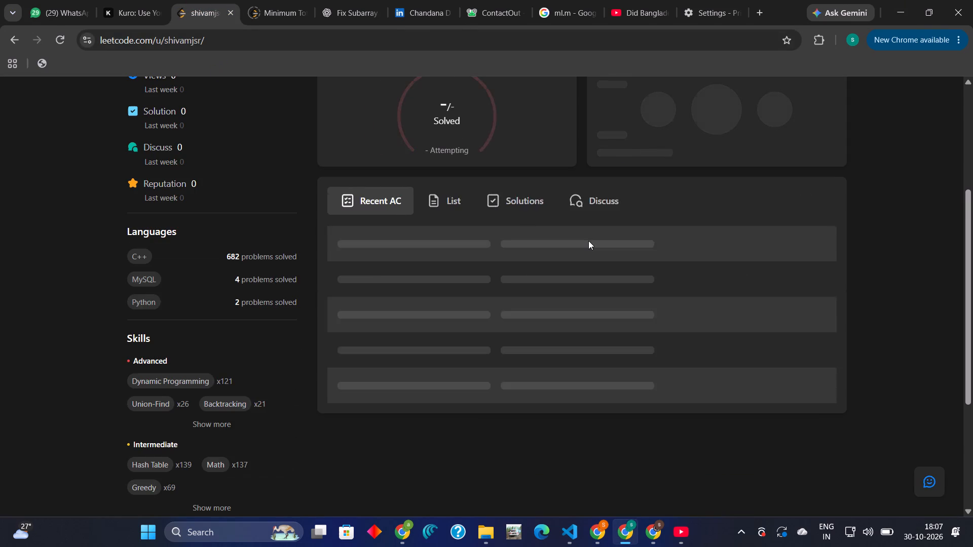
{"action": "scroll", "coordinate": [588, 241], "scroll_direction": "up", "scroll_amount": 7}
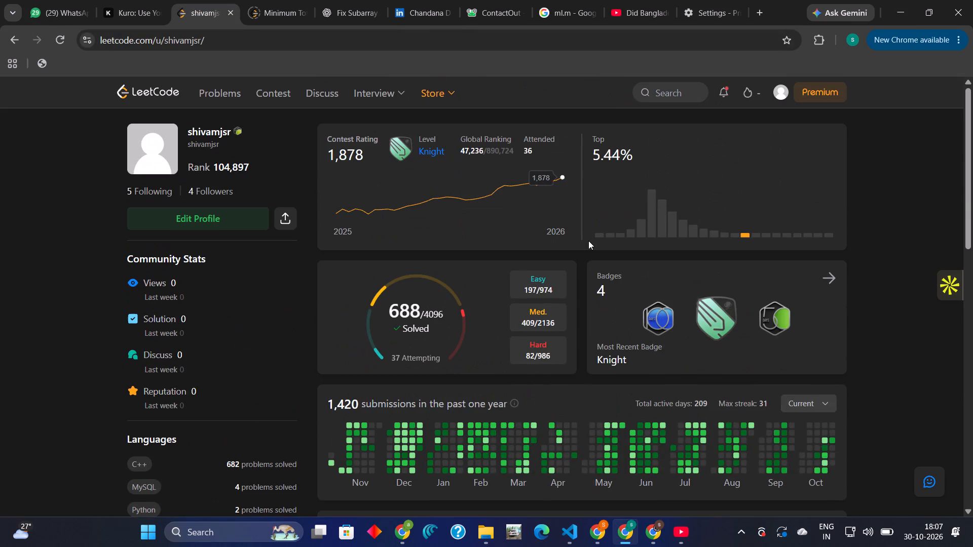
{"action": "left_click", "coordinate": [706, 308]}
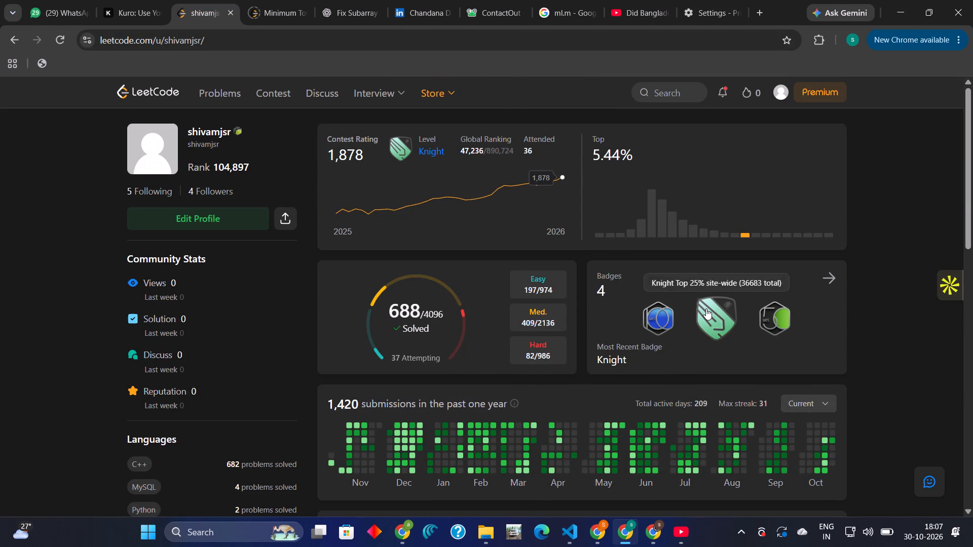